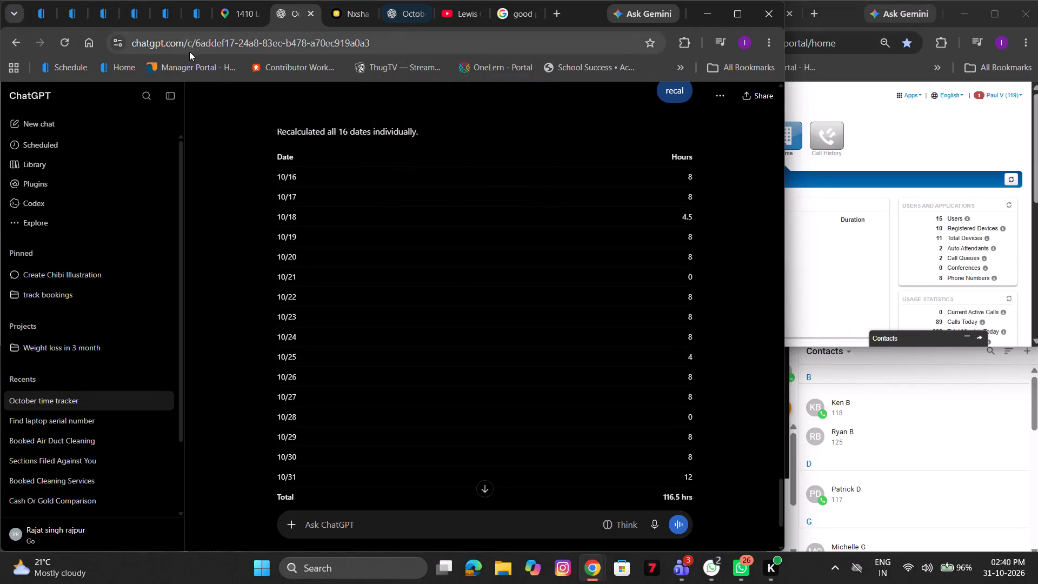
click(200, 11)
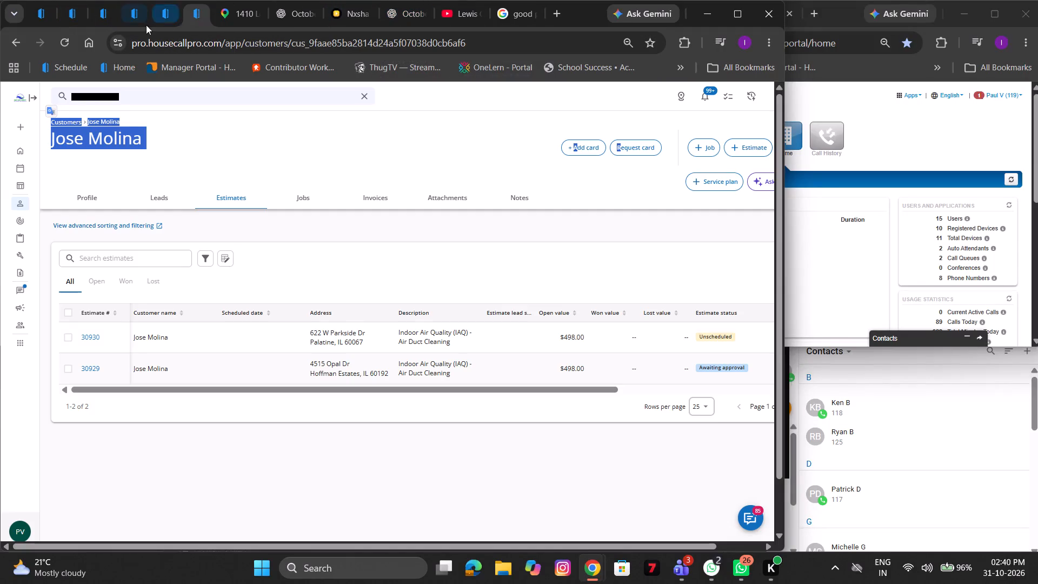
click(160, 18)
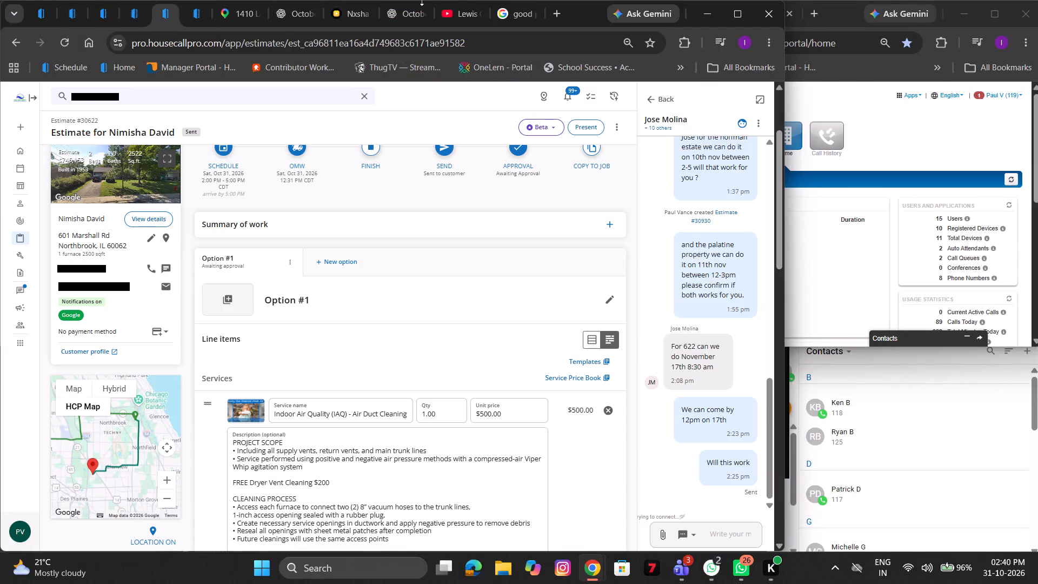
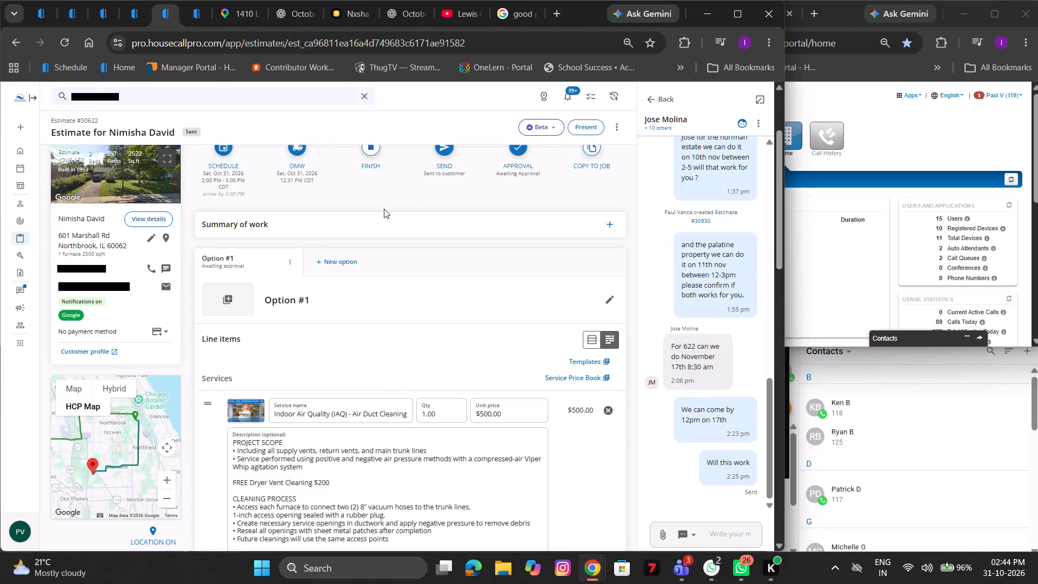
Examine estimate #30622 from its schedule and approval status down to its line items, discount and total.
scroll(384, 209, up, 10)
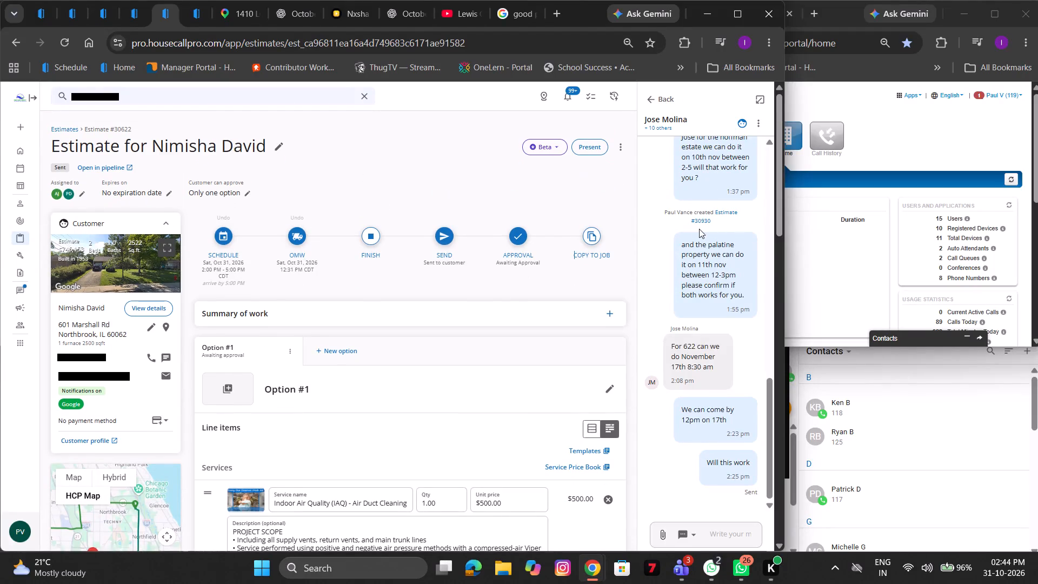
scroll(693, 229, up, 9)
scroll(693, 229, down, 5)
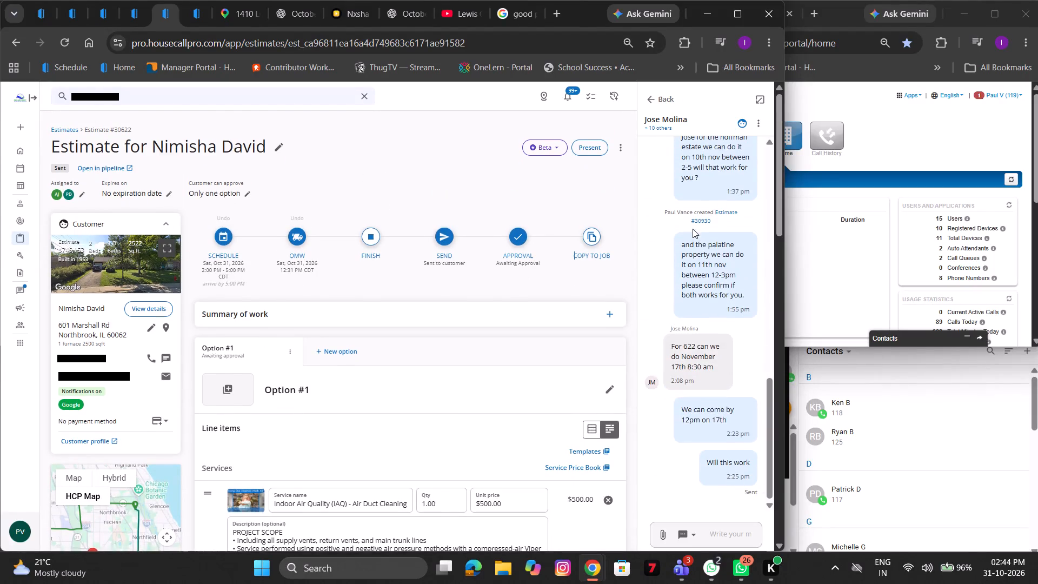
scroll(477, 234, up, 5)
scroll(407, 77, down, 6)
scroll(525, 432, down, 7)
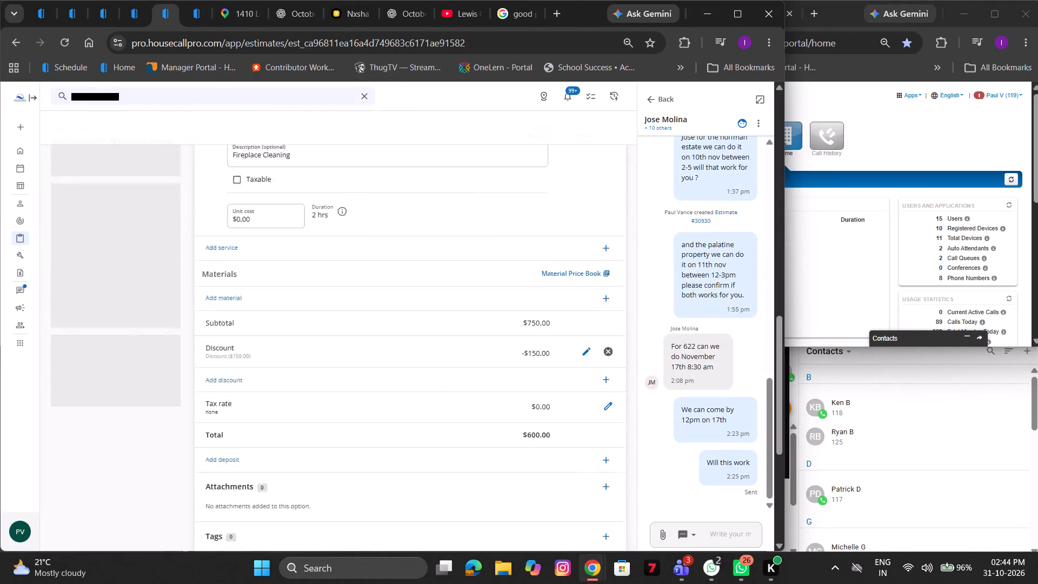
click(204, 23)
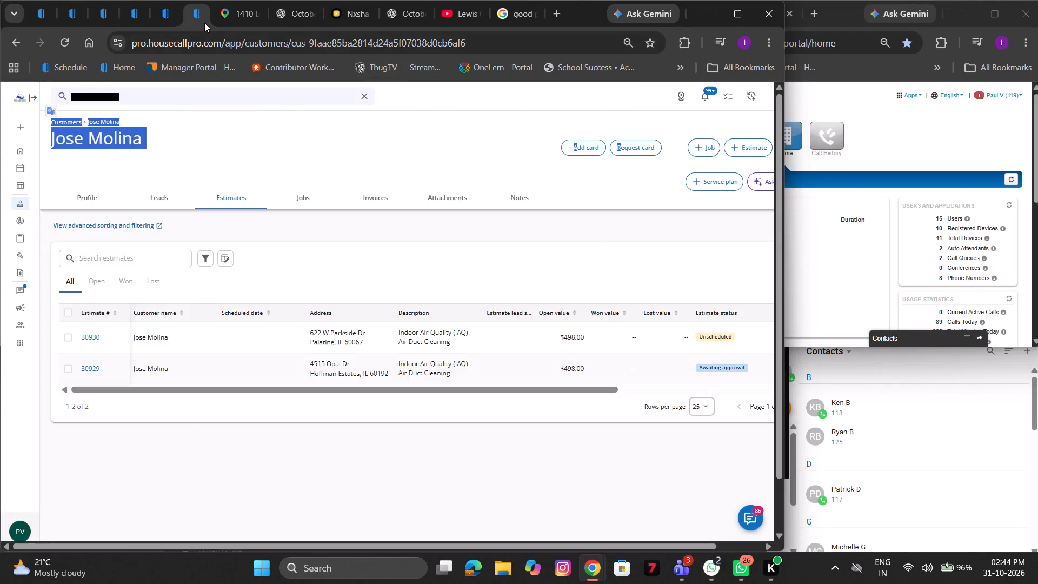
click(169, 184)
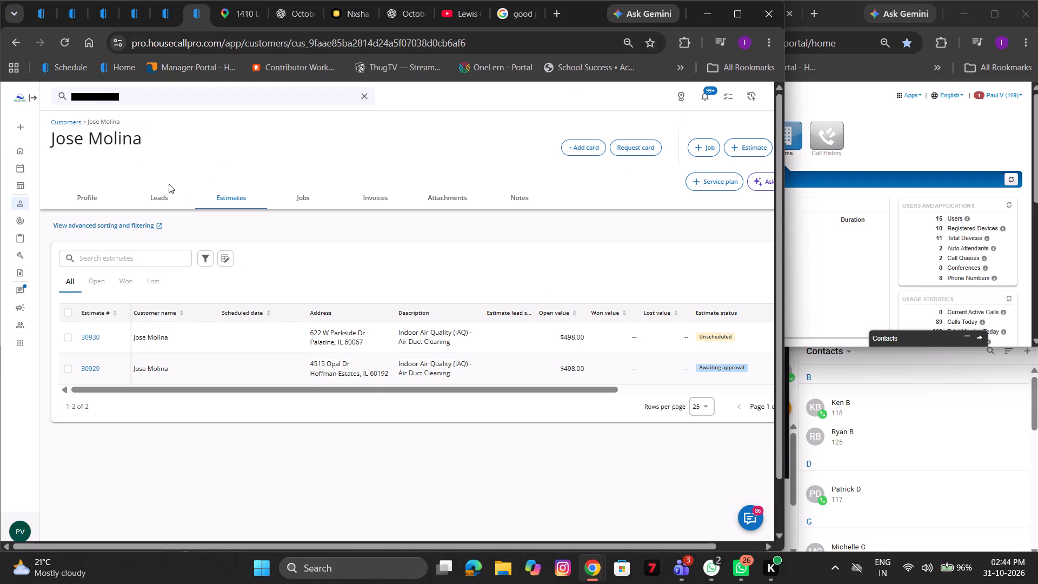
click(107, 25)
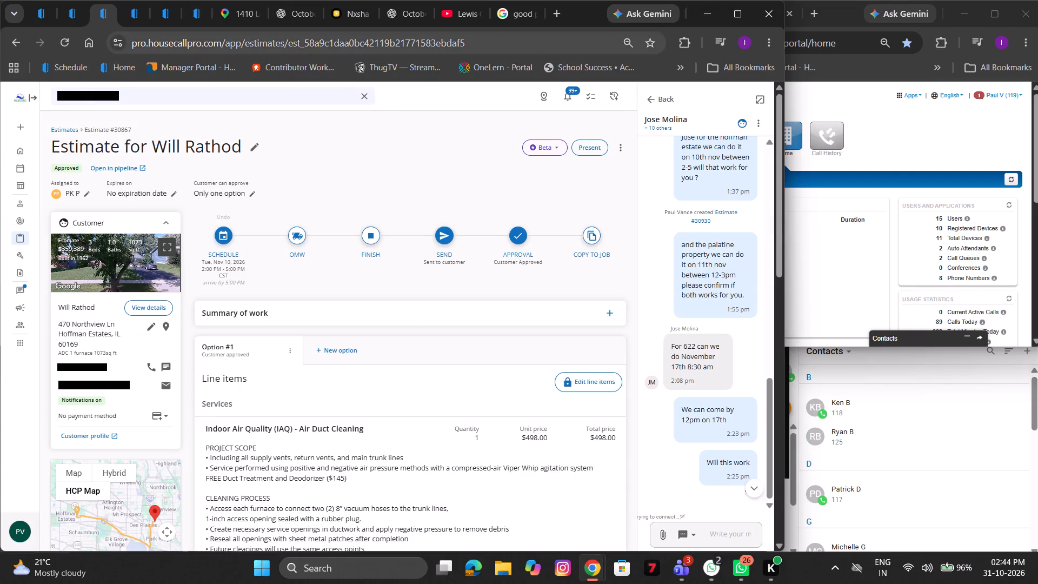
click(192, 5)
scroll(262, 257, down, 3)
scroll(262, 257, up, 4)
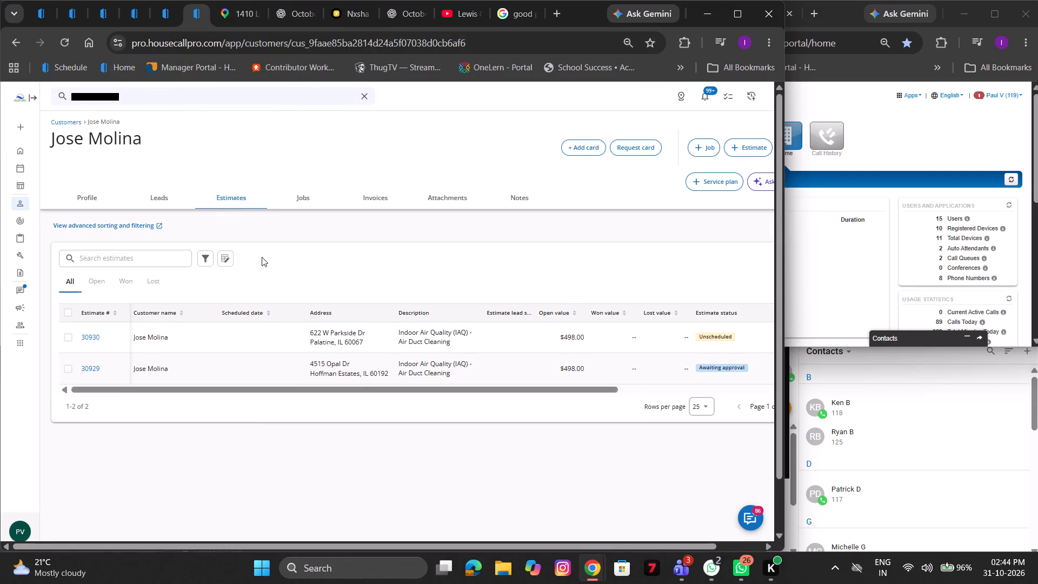
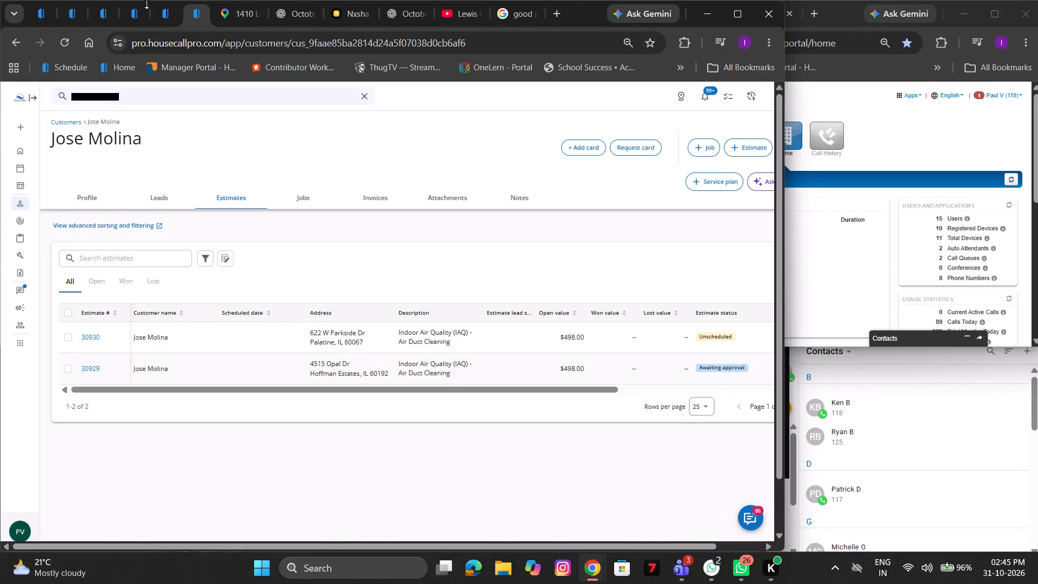
click(169, 19)
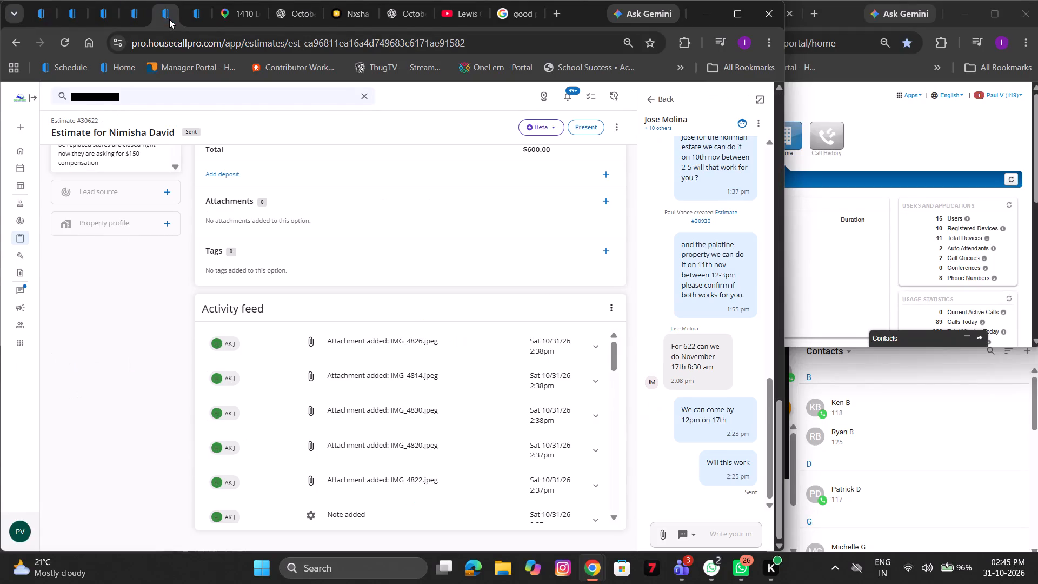
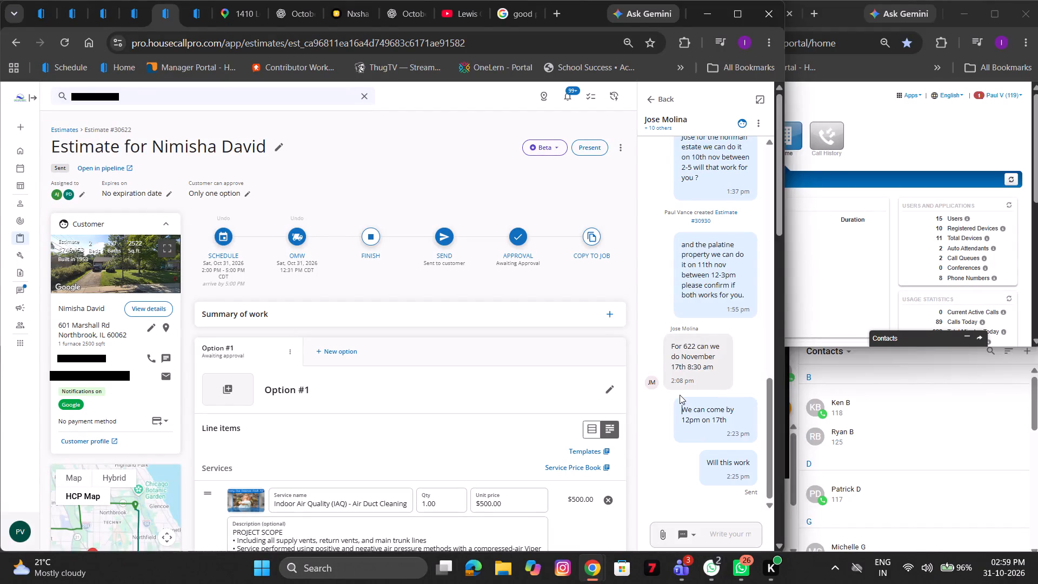
Draft a reply greeting Jose by first name and asking "shall i schedule both the appointments ?", followed by a blank line.
click(720, 533)
text(Hello Jose shall i schedule botht he)
key(space)
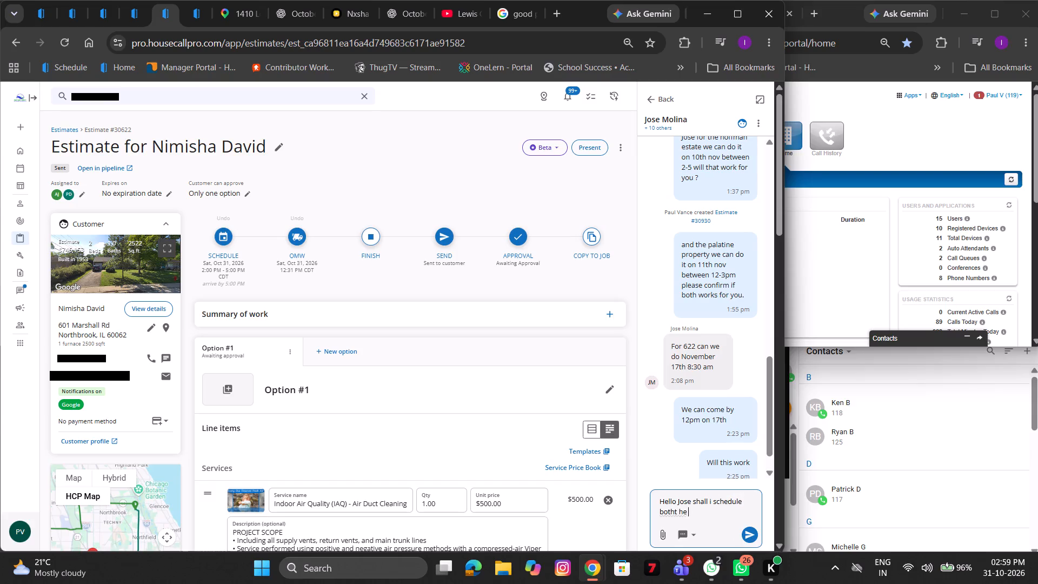
key(BackSpace)
key(BackSpace)
key(BackSpace)
key(BackSpace)
key(BackSpace)
key(BackSpace)
key(space)
key(BackSpace)
text(h the appointments ?)
key(shift+Return)
key(shift+Return)
Copy the Palatine property's address from the customer's earlier message and place it below the question in the draft reply.
scroll(739, 369, up, 4)
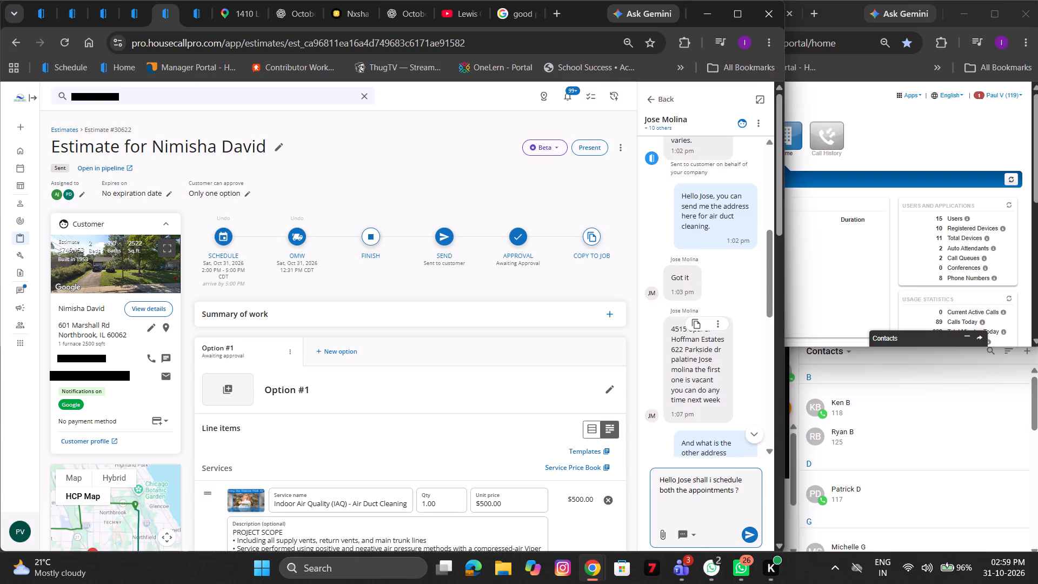
drag(695, 359, 670, 348)
key(ctrl+c)
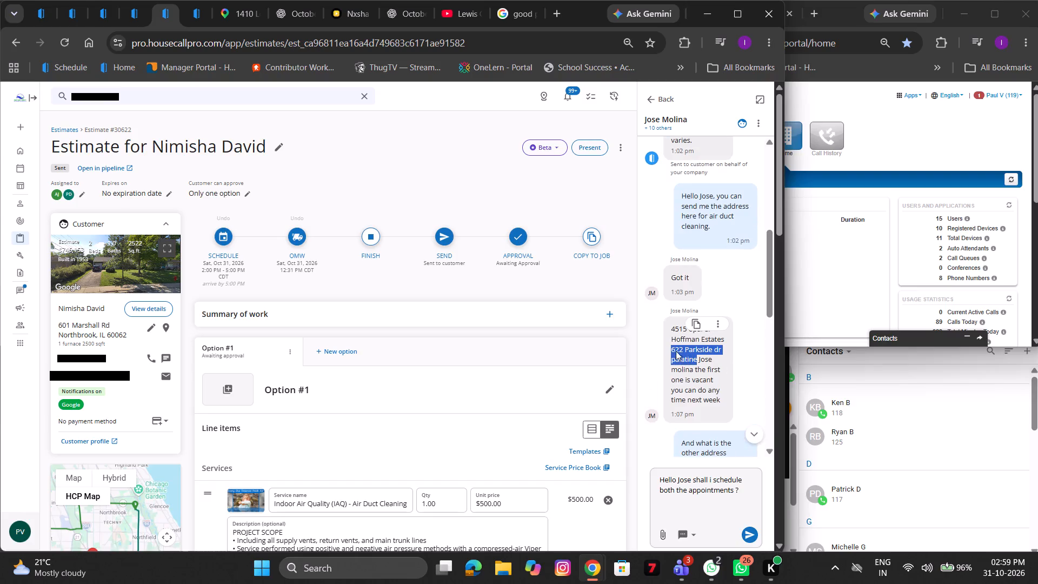
click(695, 512)
key(ctrl+v)
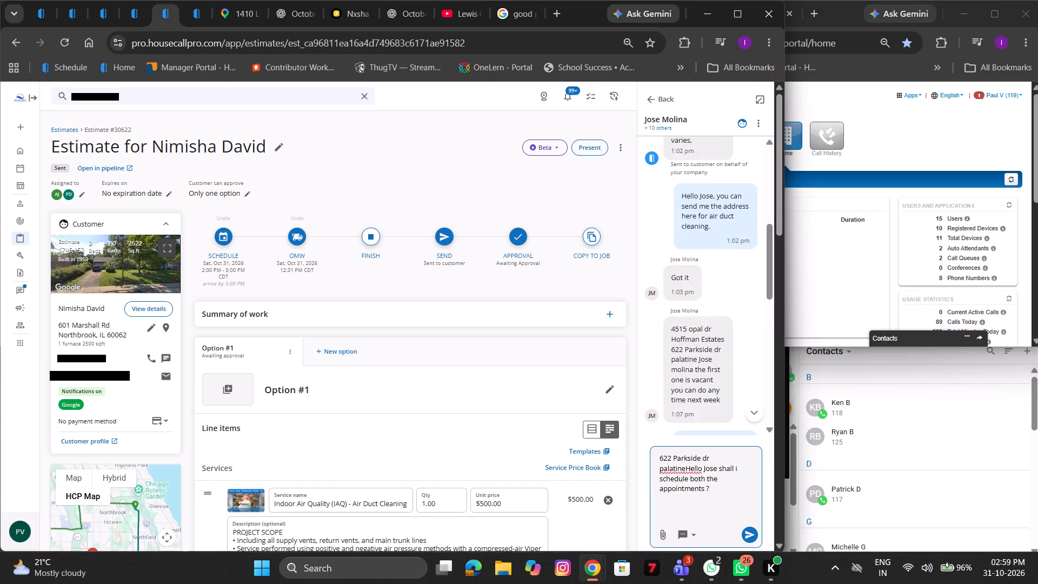
scroll(706, 490, up, 1)
key(ctrl+z)
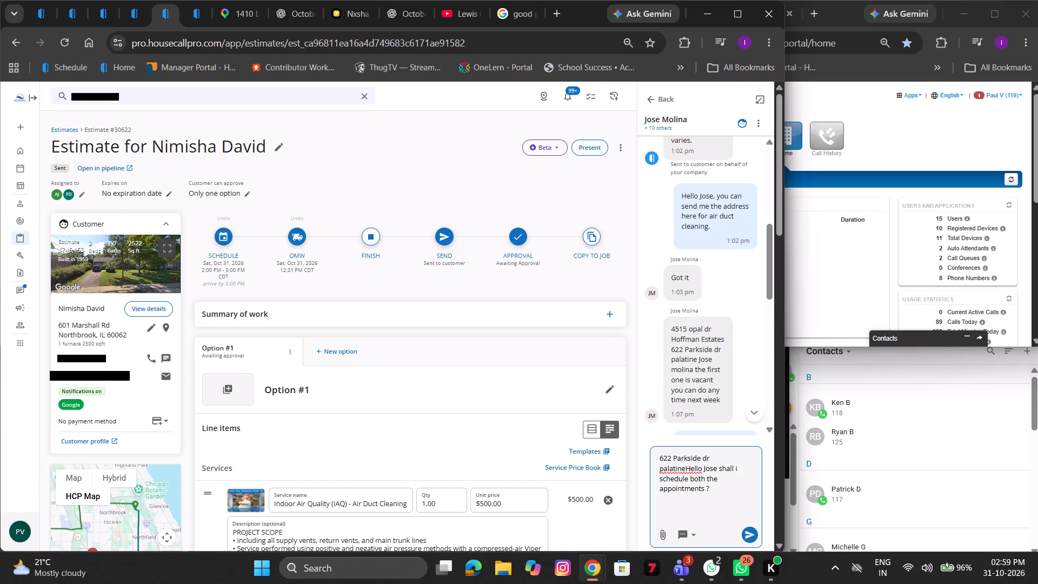
key(ctrl+z)
key(ctrl+z)
drag(686, 467, 626, 443)
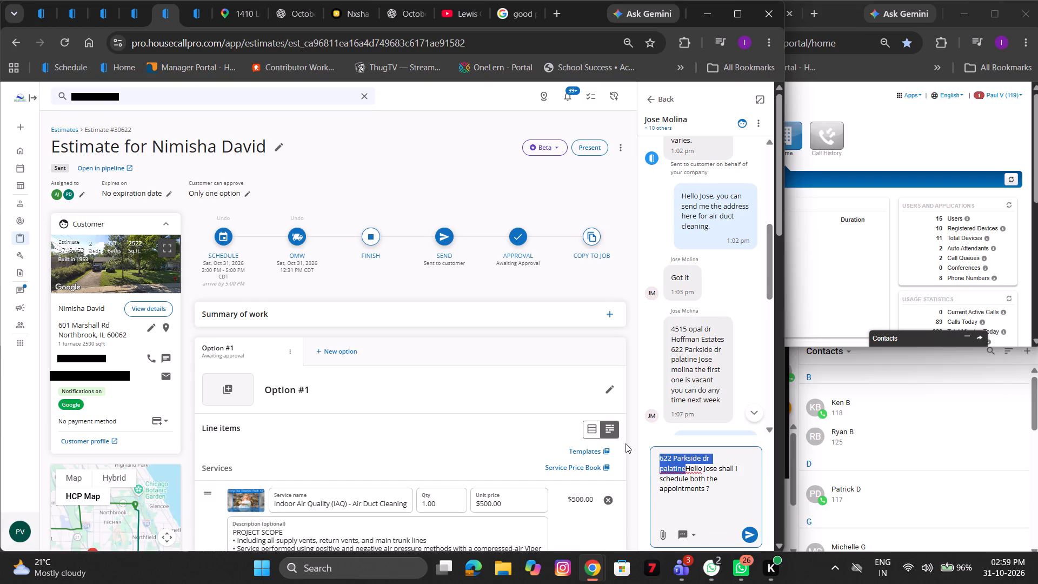
key(ctrl+x)
click(671, 510)
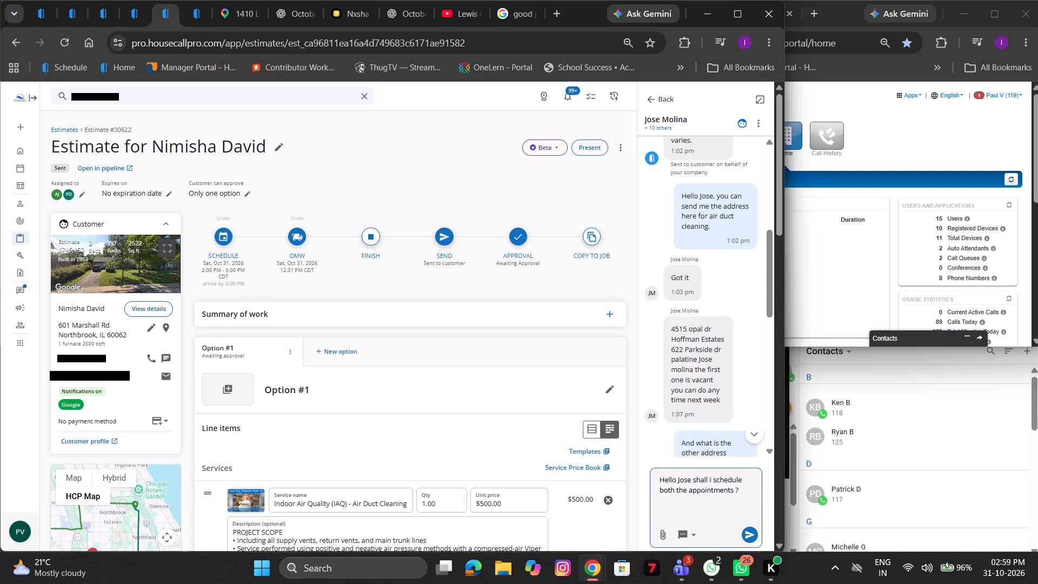
key(ctrl+v)
key(space)
Add the slot "on 17th between 12-3pm" after the Palatine address and start a new line.
text(on)
key(space)
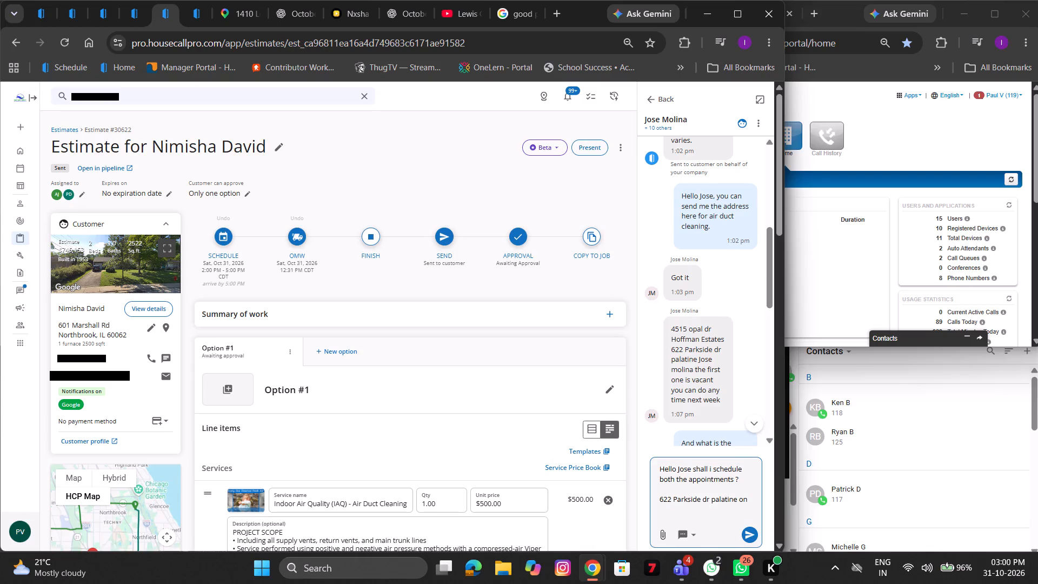
text(17th)
key(space)
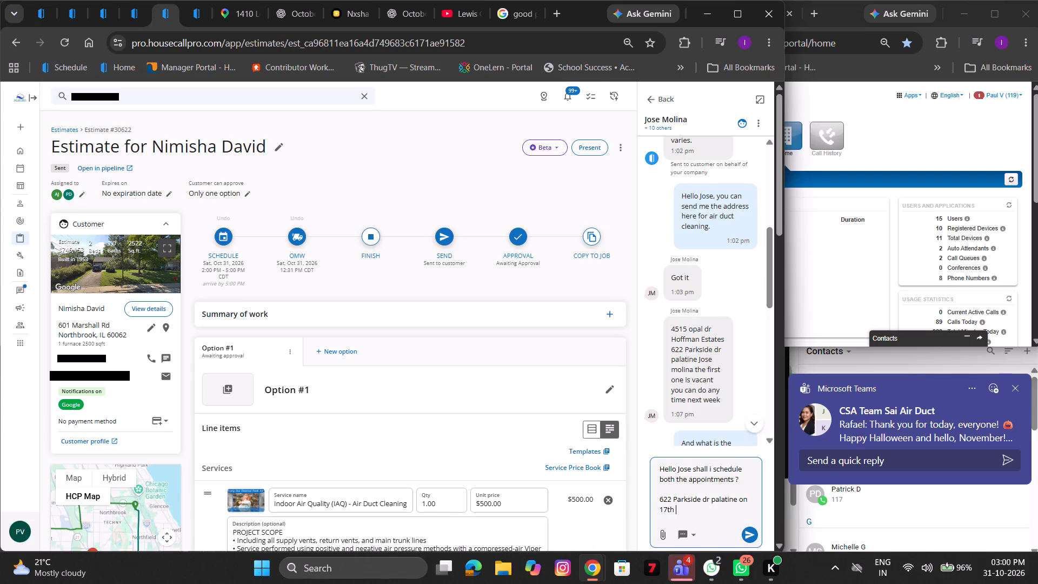
text(betwen)
key(BackSpace)
text(en)
key(space)
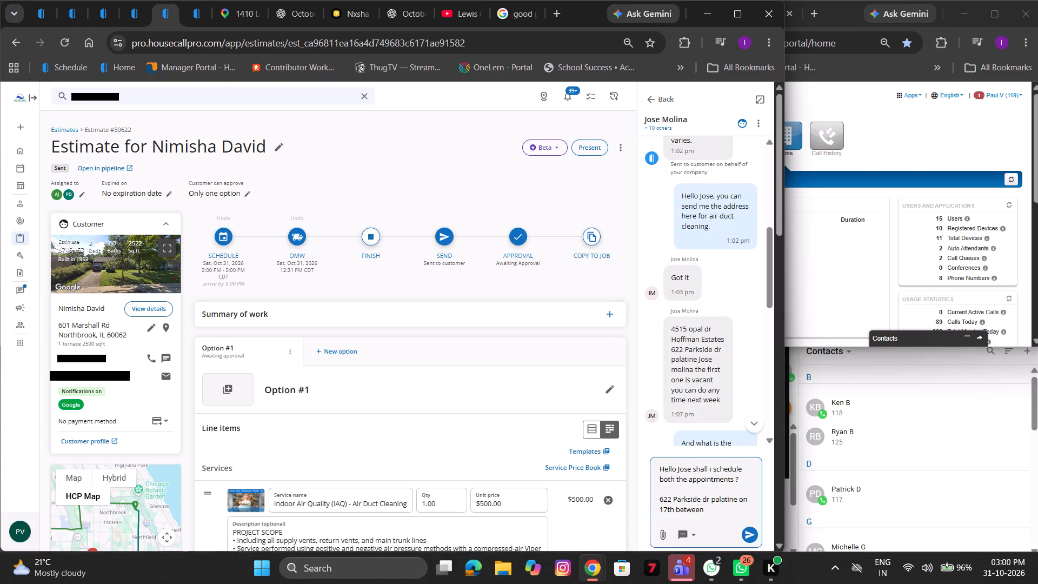
text(12-3)
text(pm)
key(shift+Return)
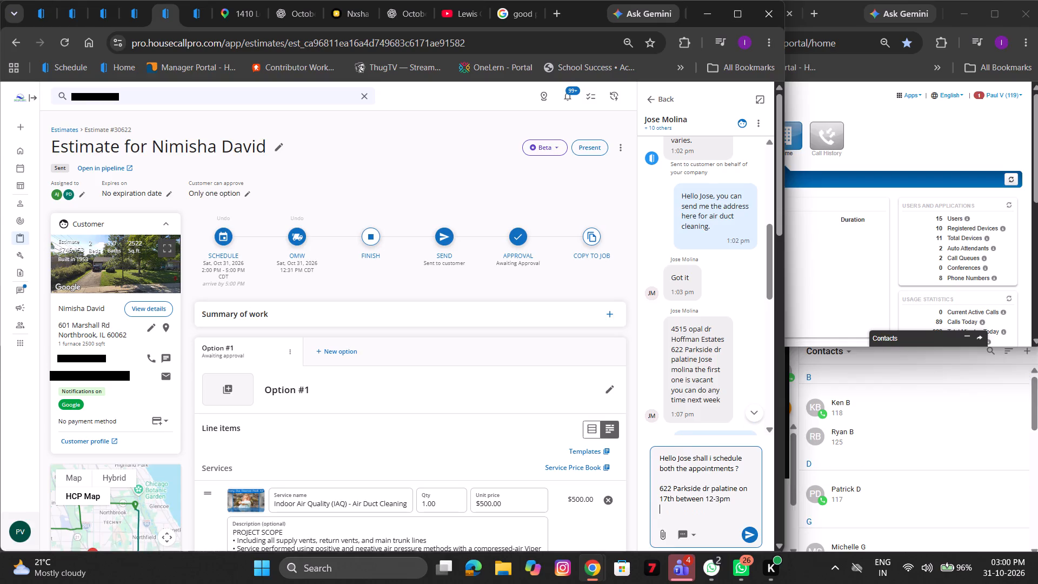
Copy the Hoffman Estates property's address from the customer's earlier message into the draft, separated from the Palatine slot by a blank line.
scroll(733, 393, up, 2)
scroll(740, 320, down, 2)
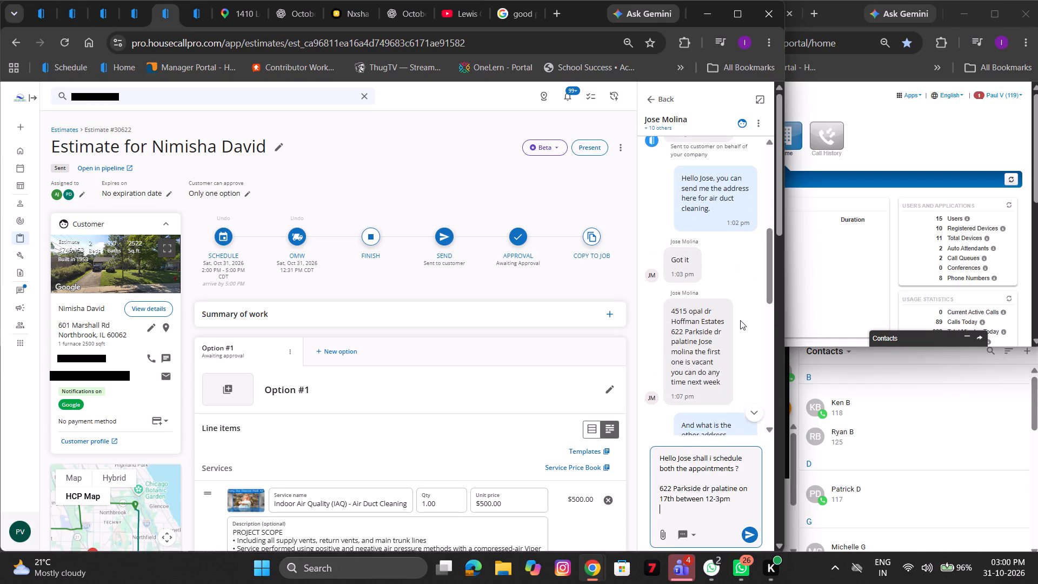
scroll(740, 320, down, 1)
drag(668, 280, 716, 288)
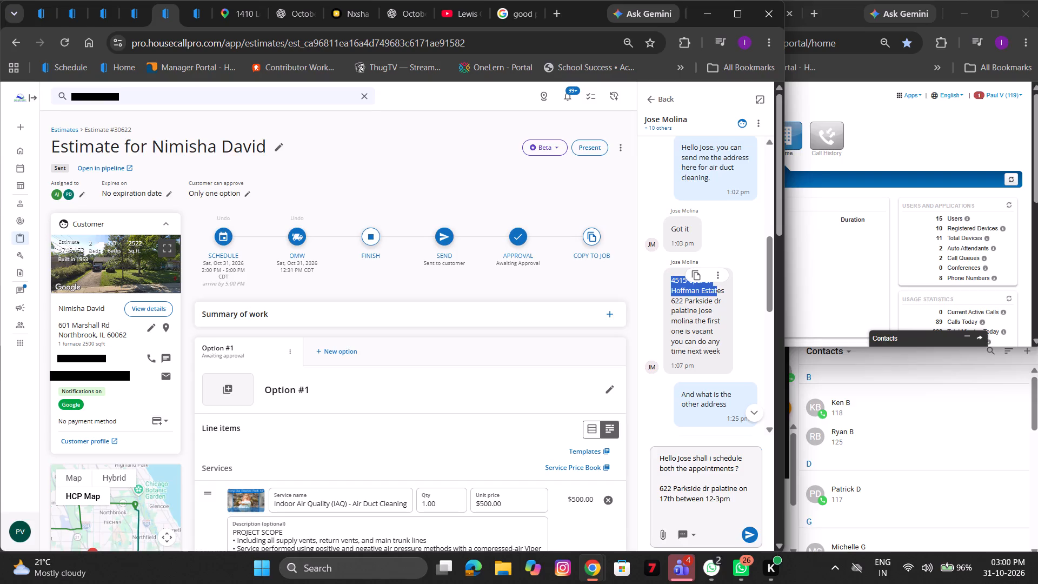
drag(716, 288, 724, 290)
key(ctrl+x)
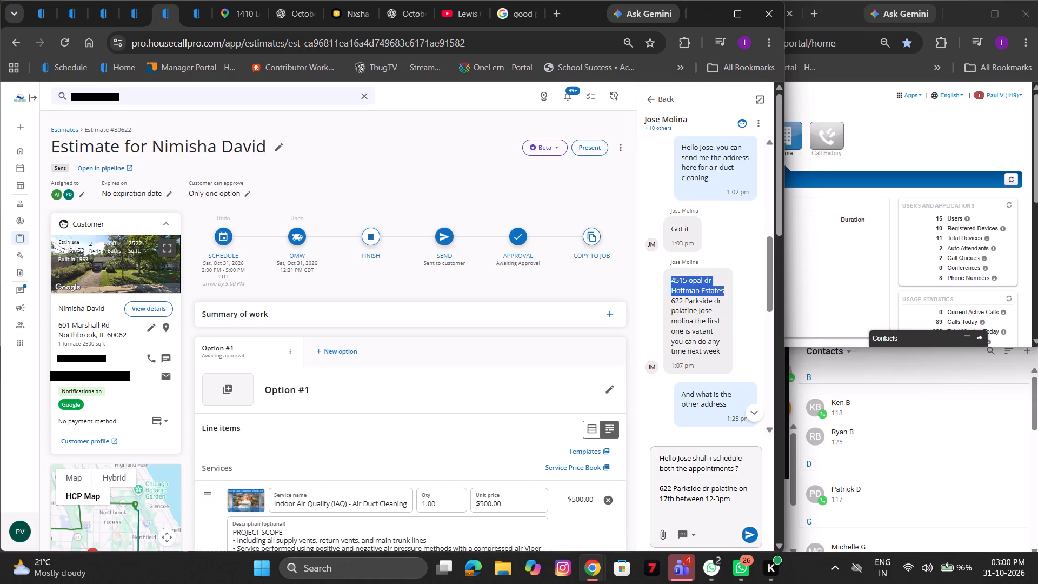
click(676, 520)
key(ctrl+c)
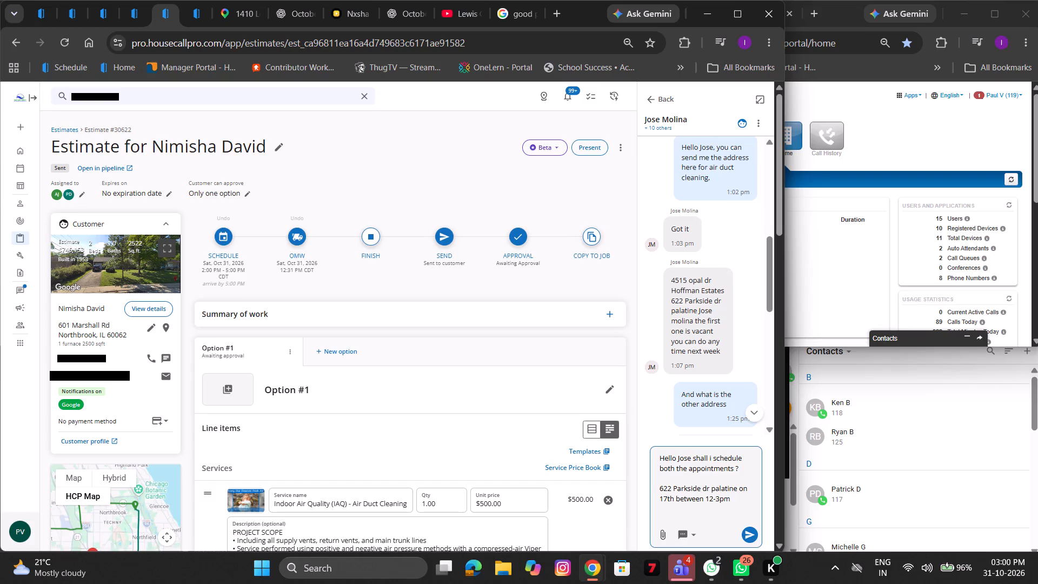
key(shift+Return)
key(ctrl+v)
key(super+v)
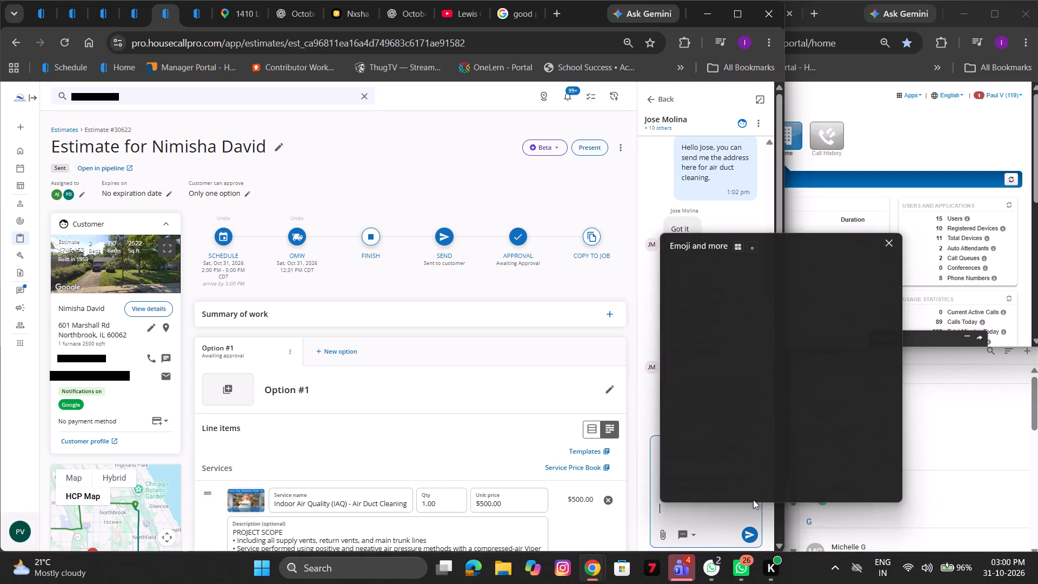
click(676, 214)
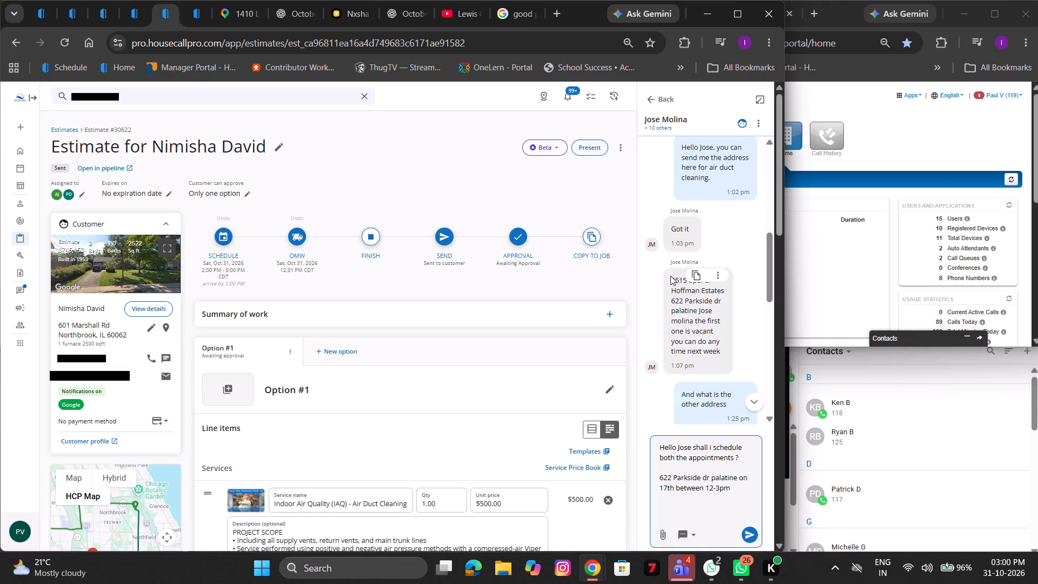
drag(670, 276, 726, 288)
key(ctrl+x)
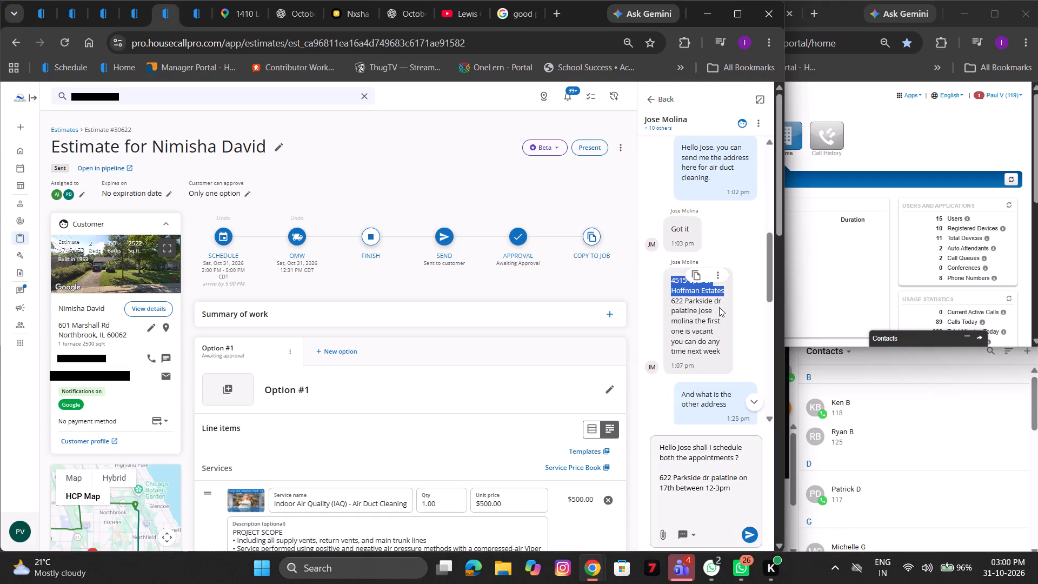
key(ctrl+c)
click(672, 510)
key(ctrl+v)
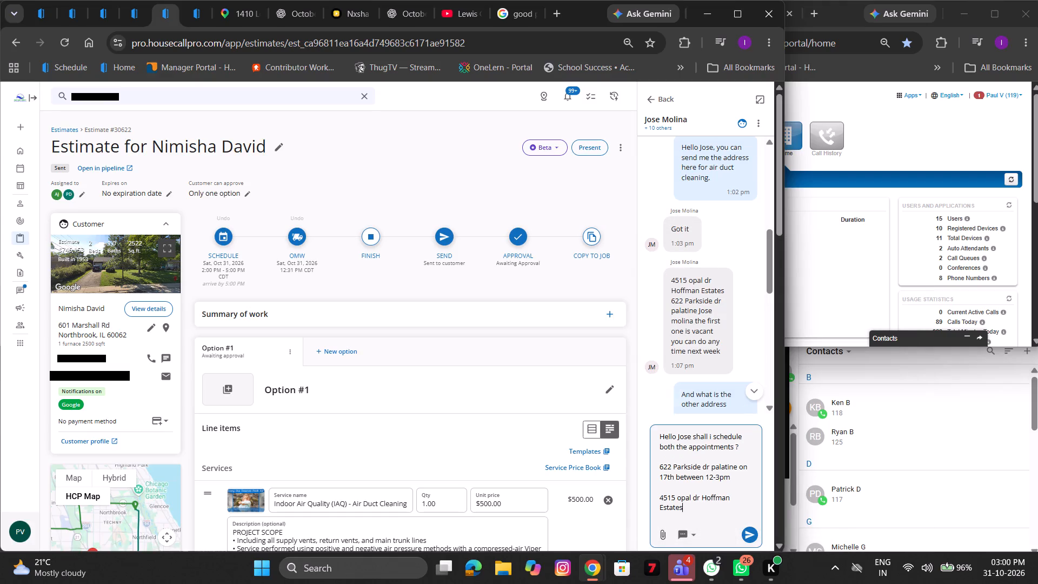
Add the 10th November date offered earlier in the conversation after the Hoffman Estates address in the draft.
key(space)
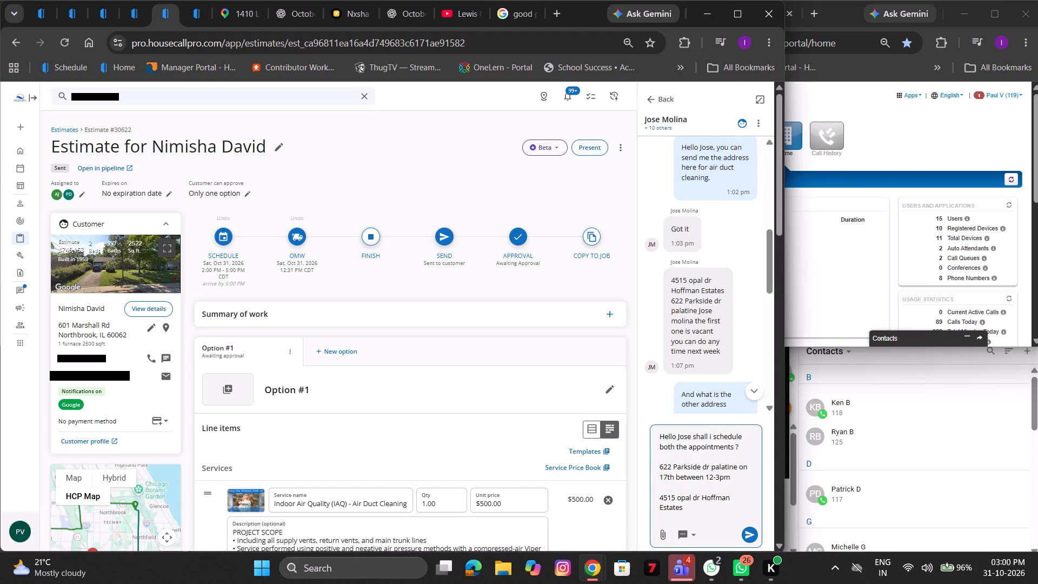
text(on)
key(space)
scroll(707, 403, up, 1)
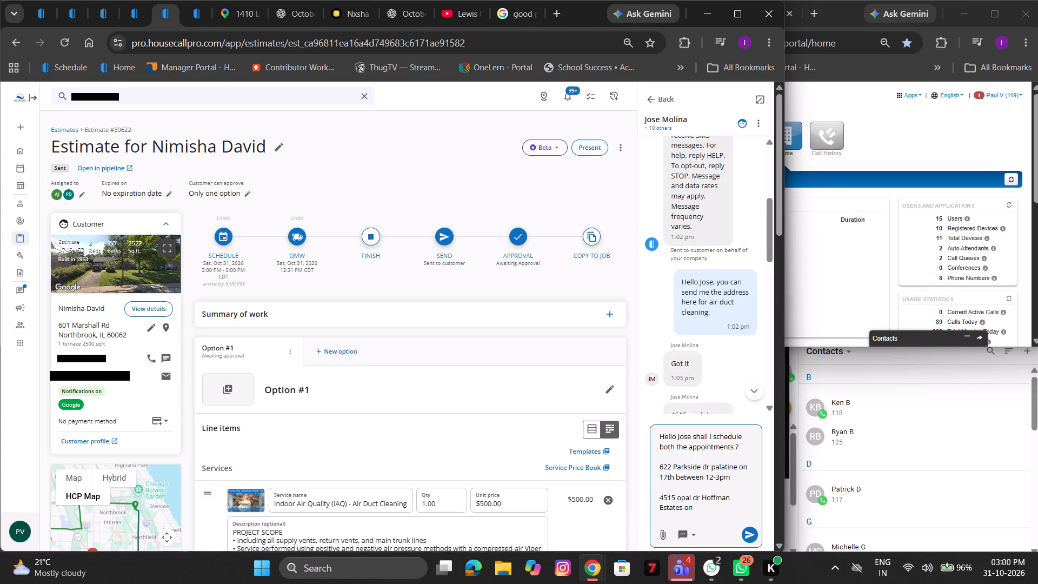
scroll(707, 403, up, 1)
scroll(707, 403, down, 3)
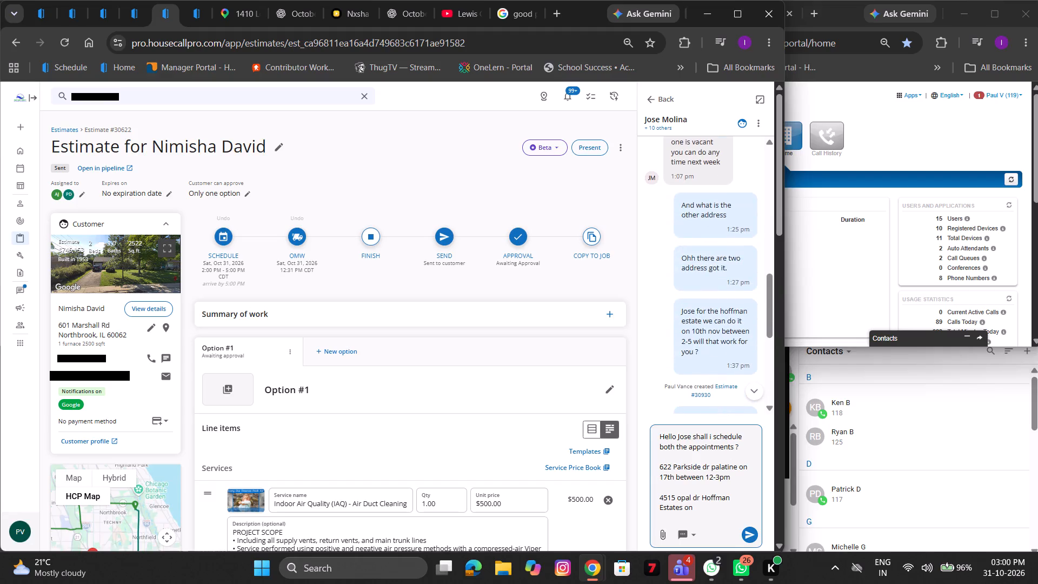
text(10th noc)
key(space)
Add the time window "2-5pm" after the Hoffman Estates date in the draft reply.
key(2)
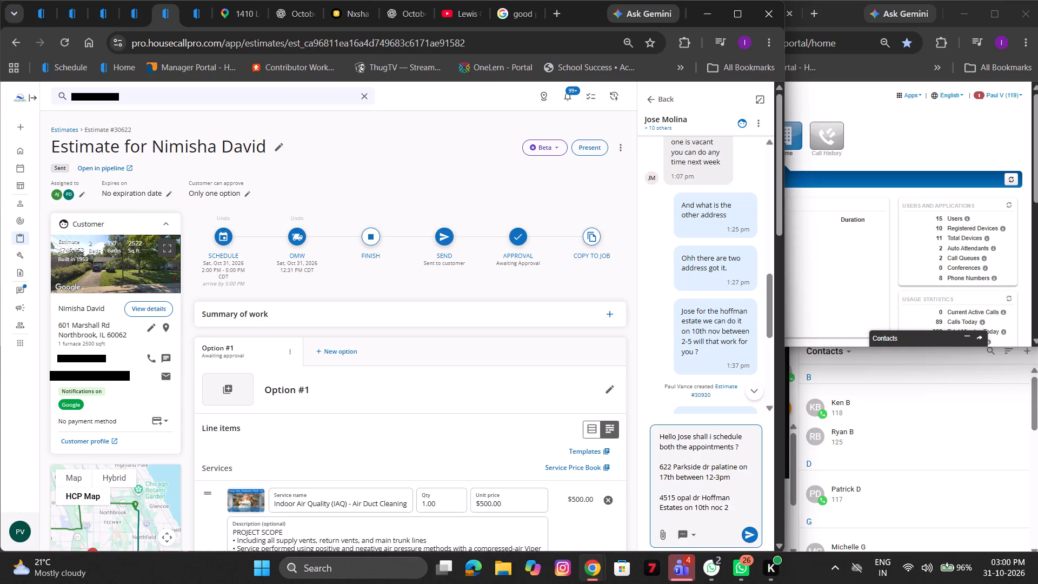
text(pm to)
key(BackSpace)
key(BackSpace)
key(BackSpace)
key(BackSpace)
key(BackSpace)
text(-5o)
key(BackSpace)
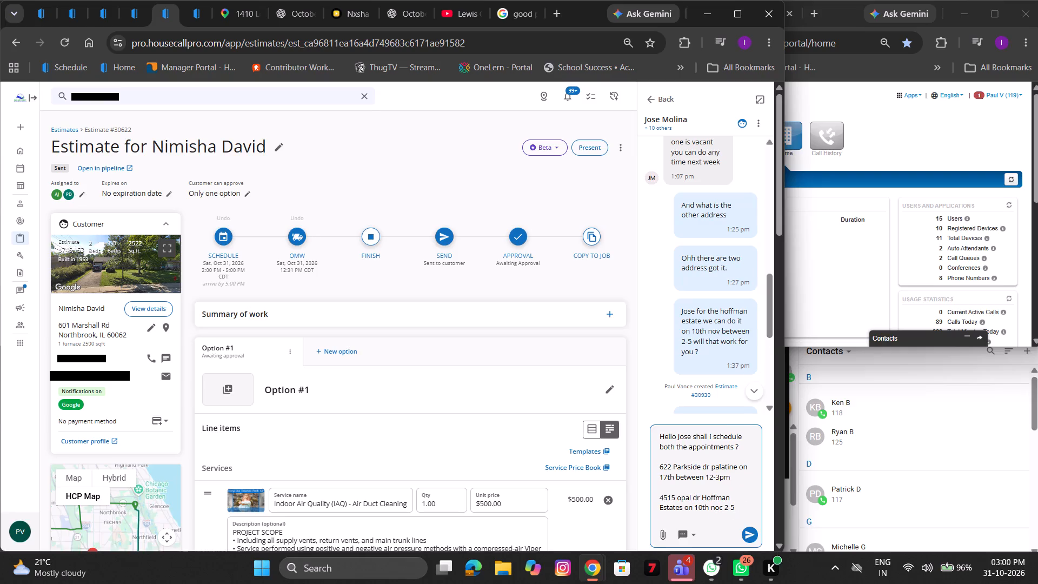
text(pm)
Correct the misspelled month in the Hoffman Estates line to "nov" and send the reply to the customer.
click(721, 508)
key(BackSpace)
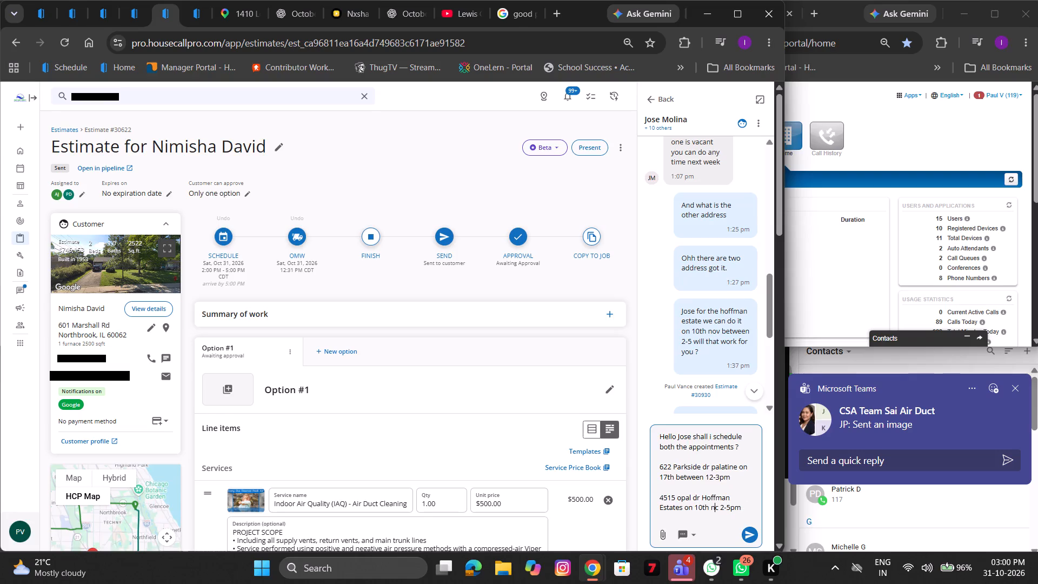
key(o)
key(Right)
key(equal)
key(BackSpace)
key(BackSpace)
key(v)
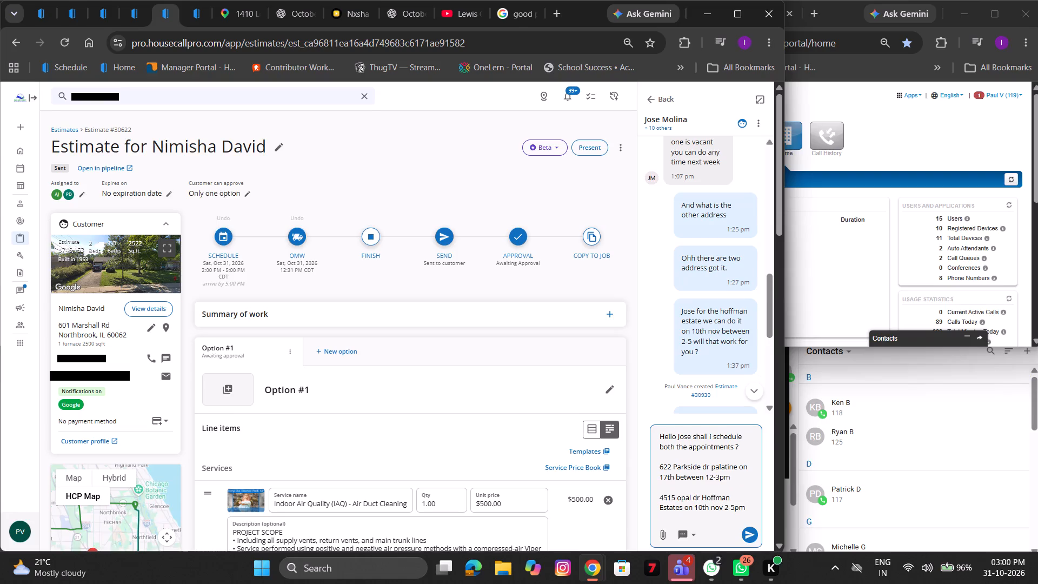
key(Return)
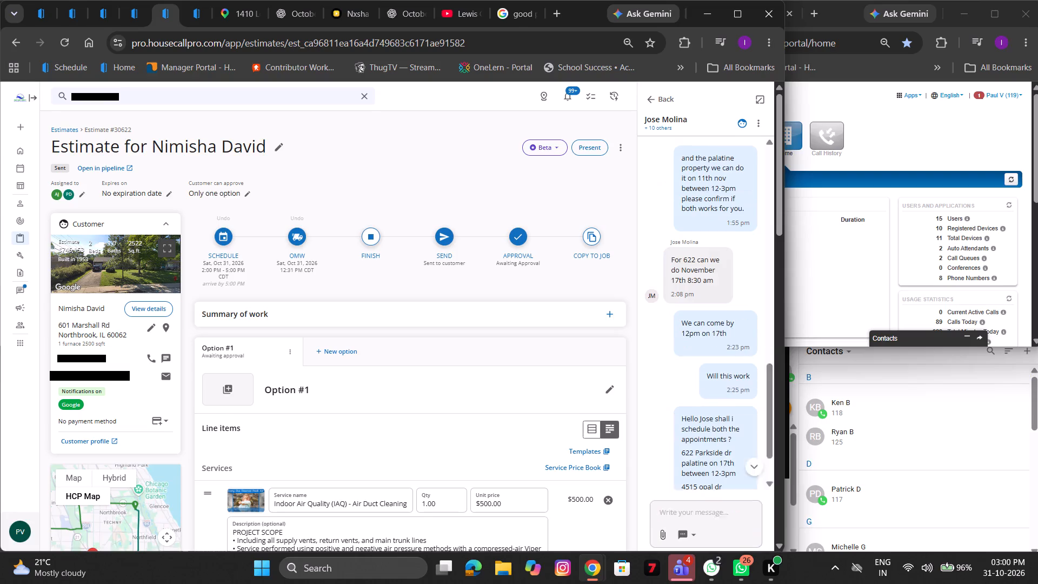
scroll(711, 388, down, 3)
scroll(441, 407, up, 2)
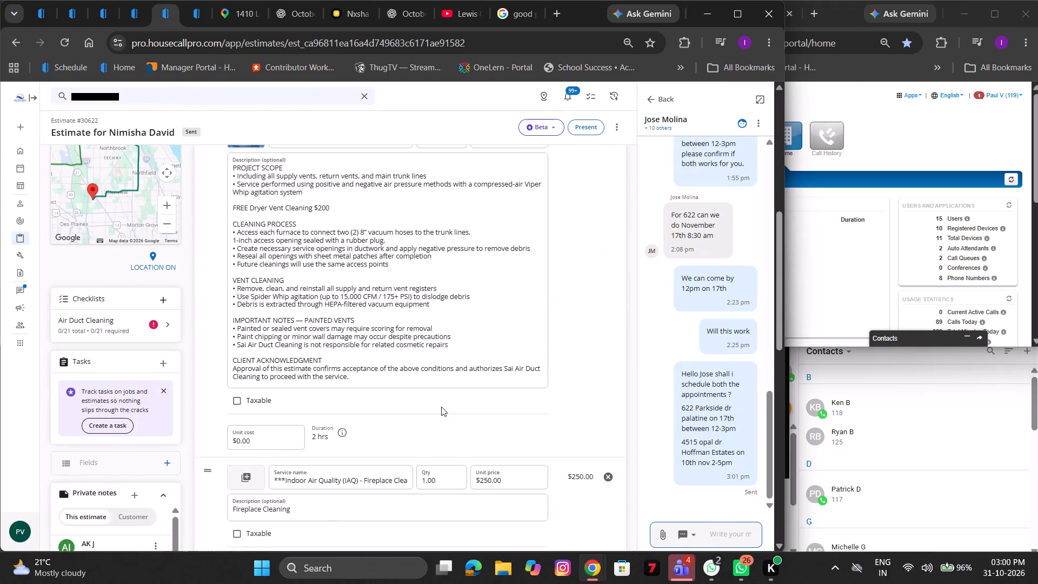
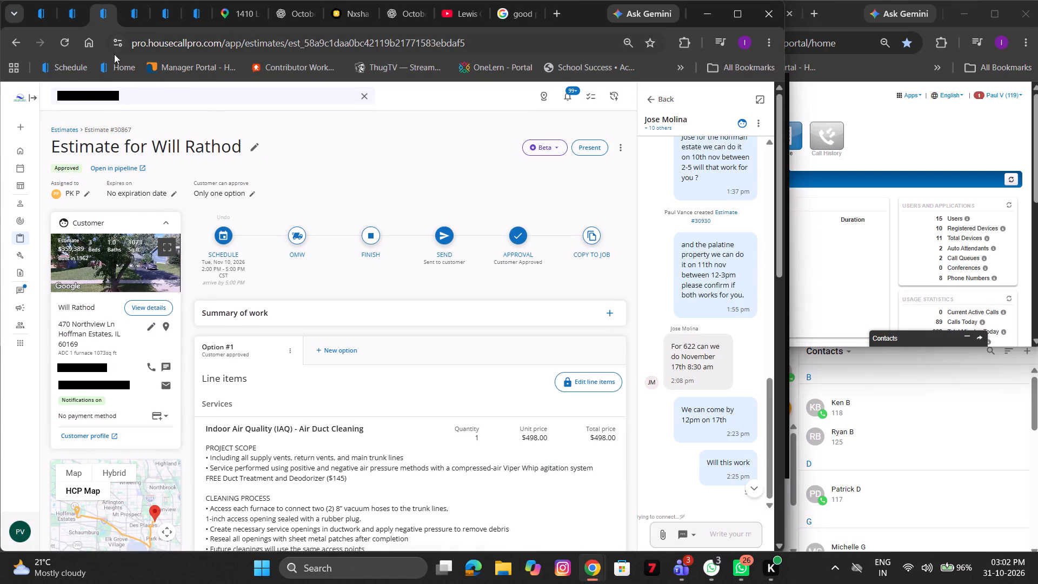
Capture a screenshot of the project scope section in the service description of estimate #30922.
click(69, 22)
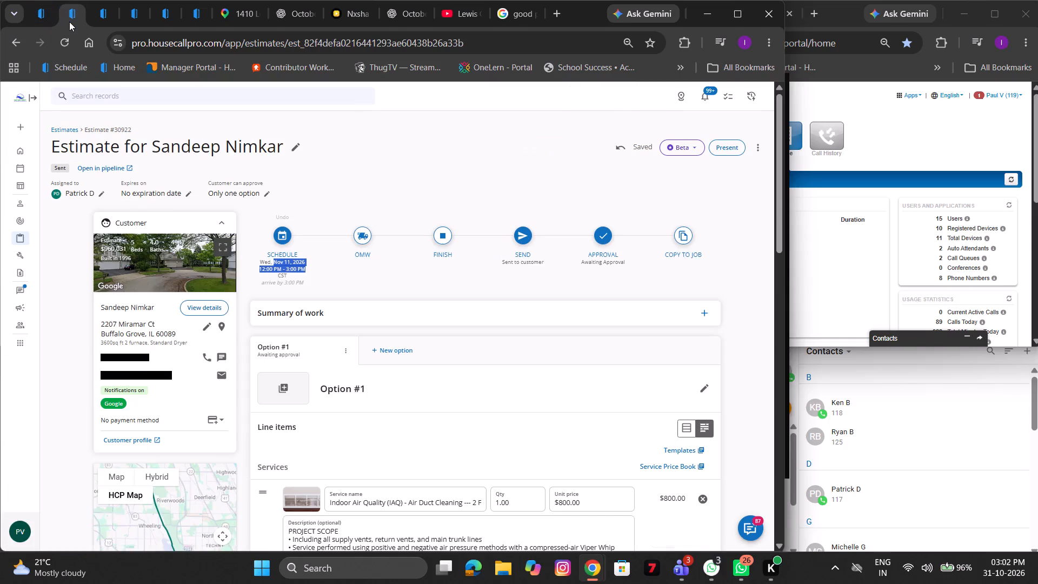
scroll(384, 317, down, 2)
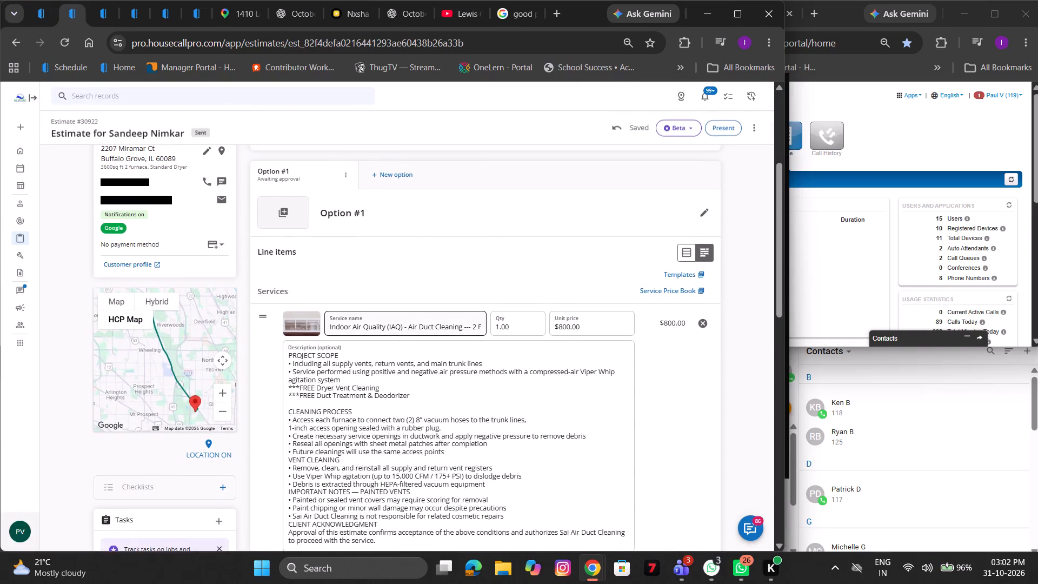
scroll(384, 317, down, 1)
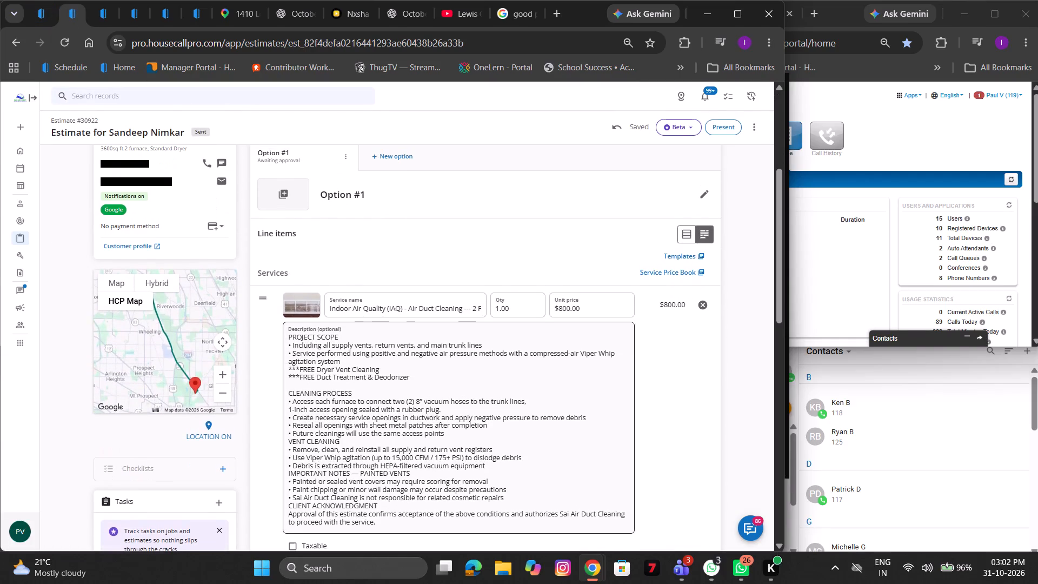
key(shift+super+s)
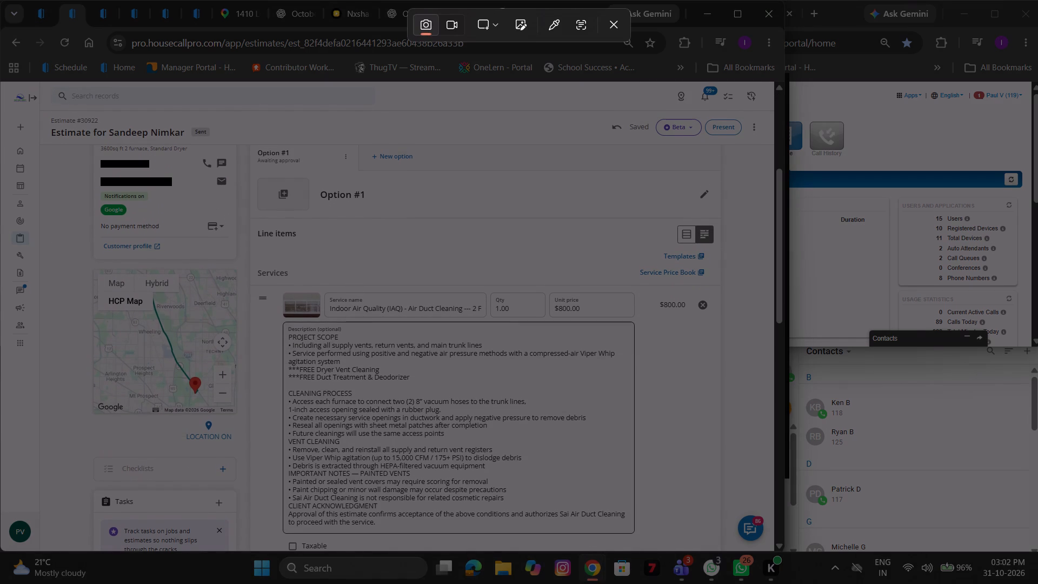
drag(279, 321, 625, 386)
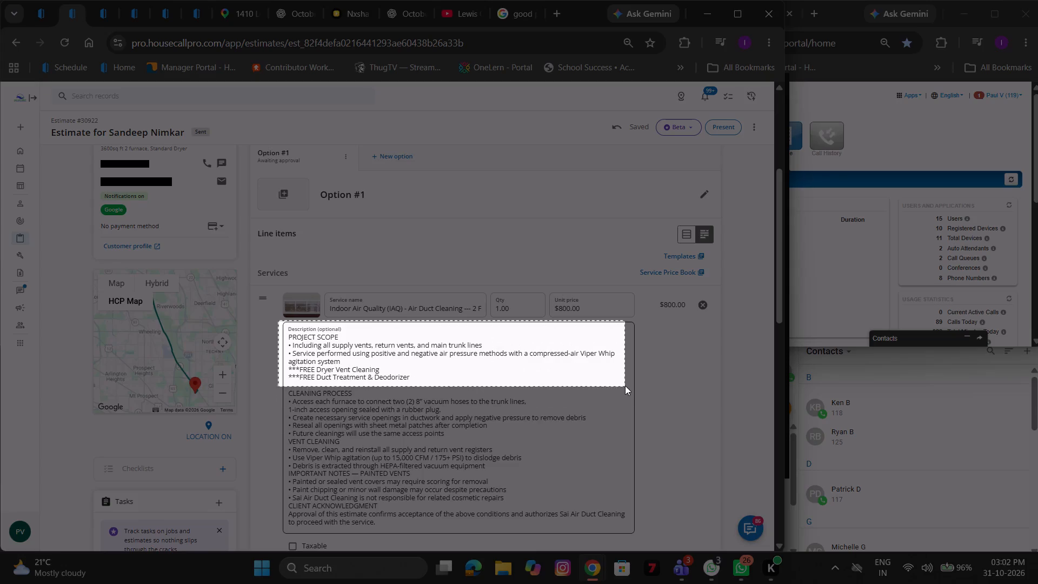
drag(625, 386, 636, 386)
scroll(636, 386, up, 4)
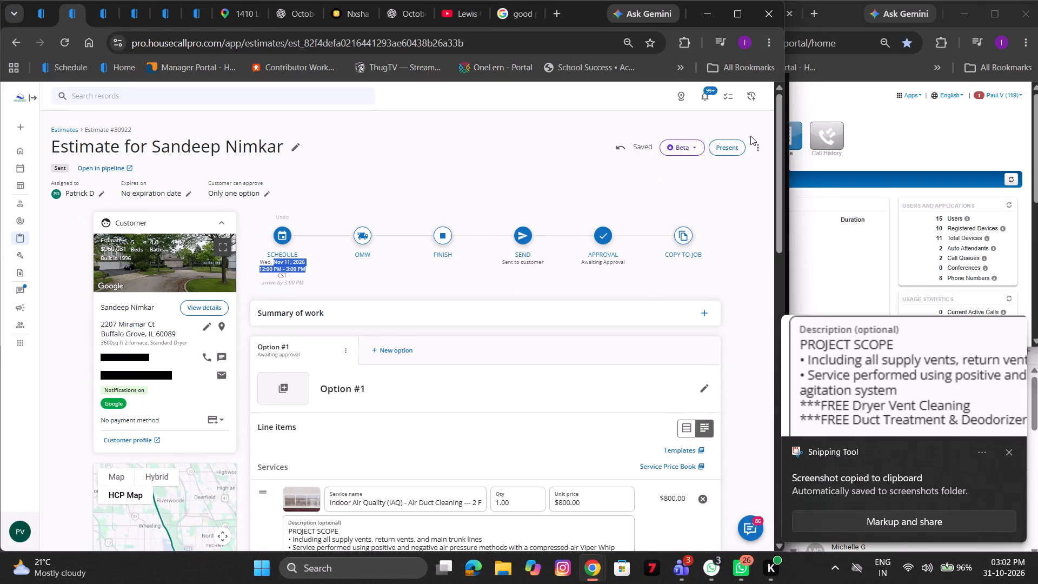
click(714, 150)
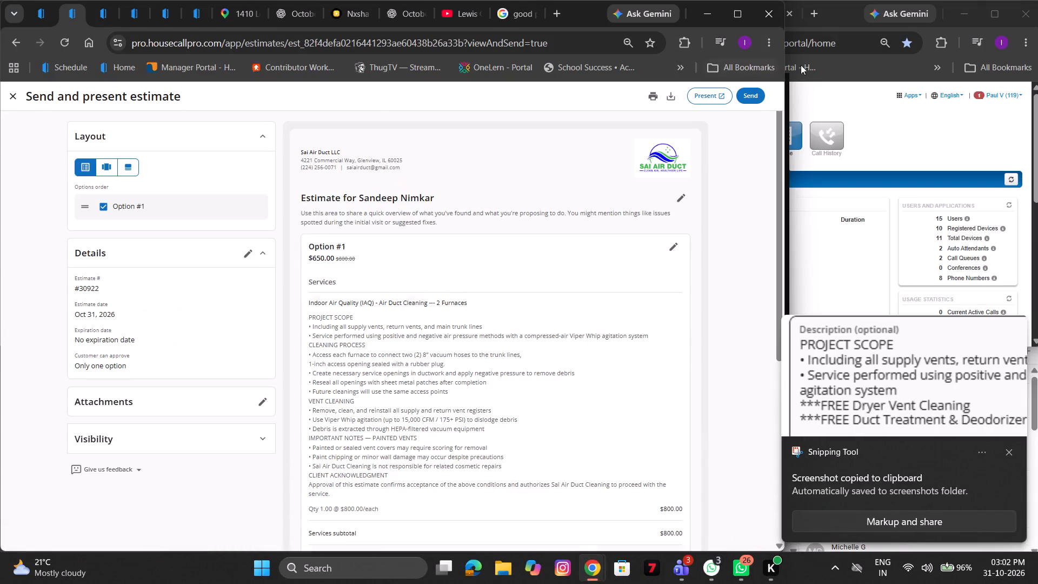
click(758, 98)
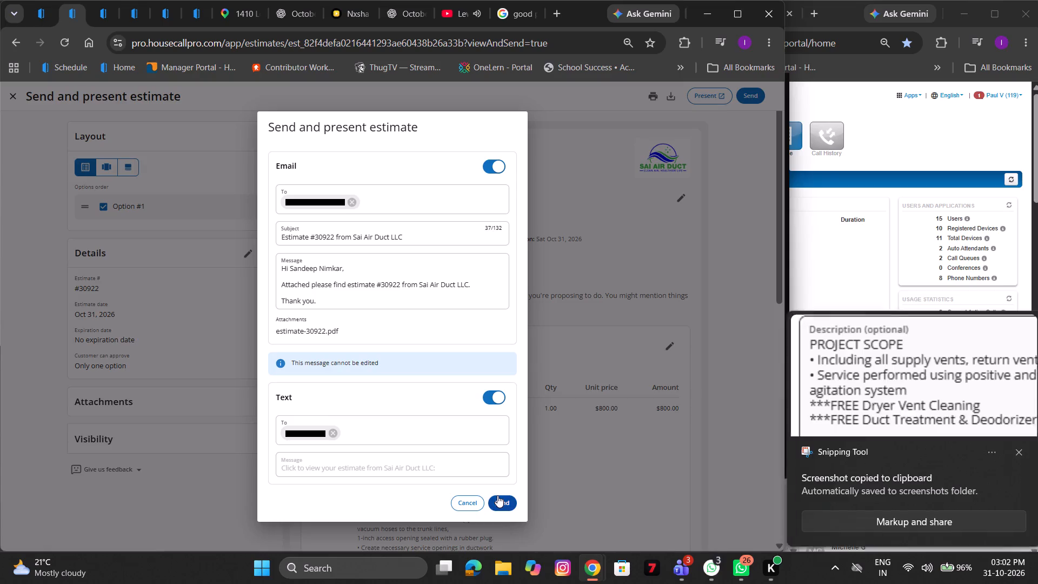
click(500, 497)
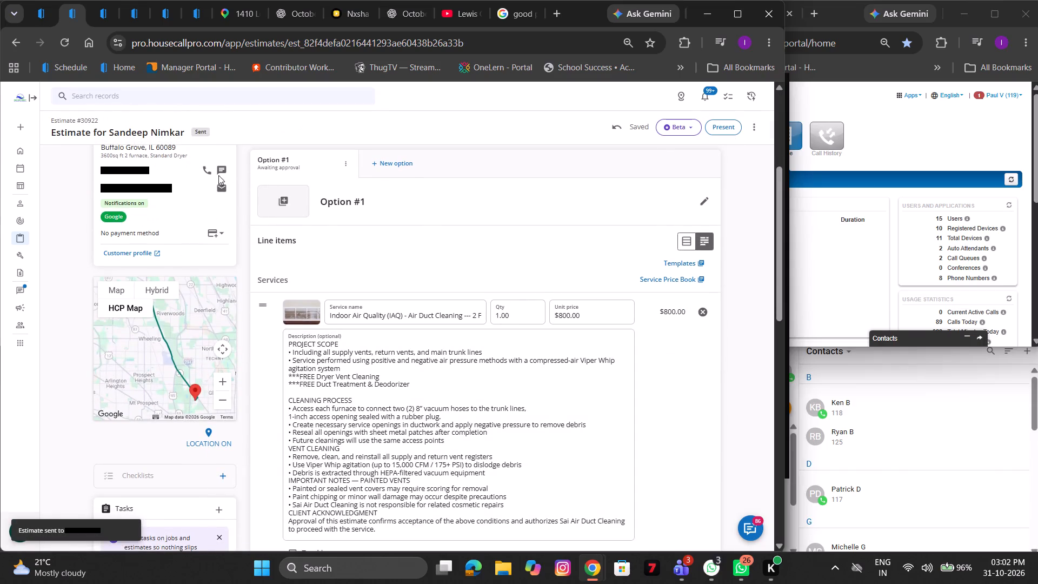
click(221, 170)
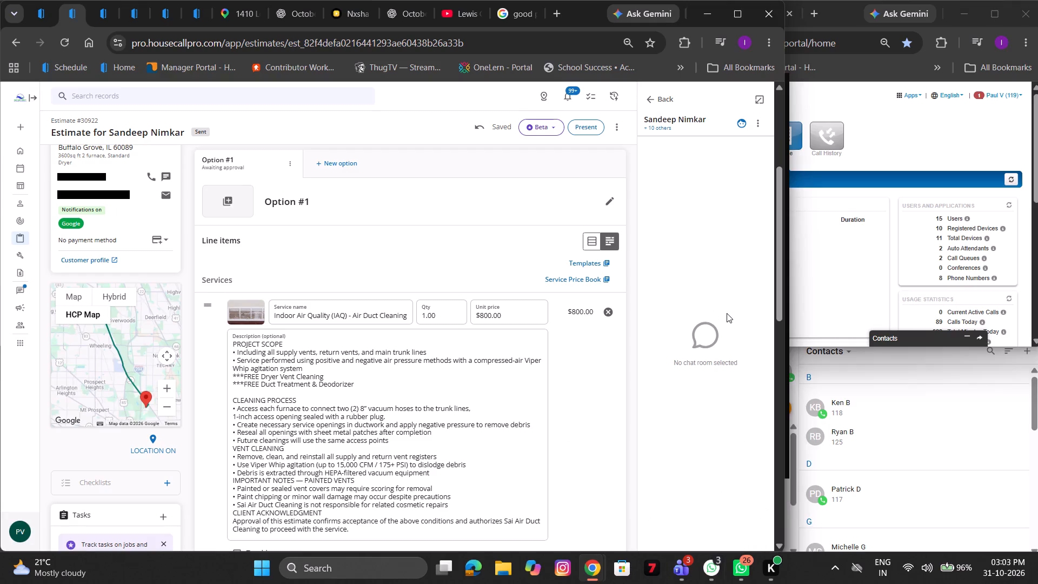
click(165, 178)
click(653, 104)
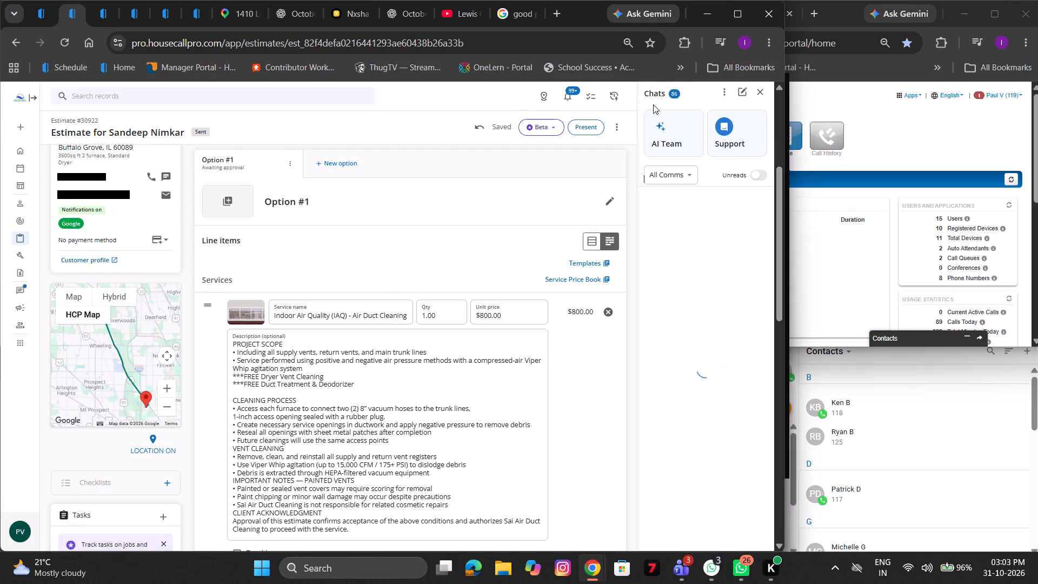
click(170, 174)
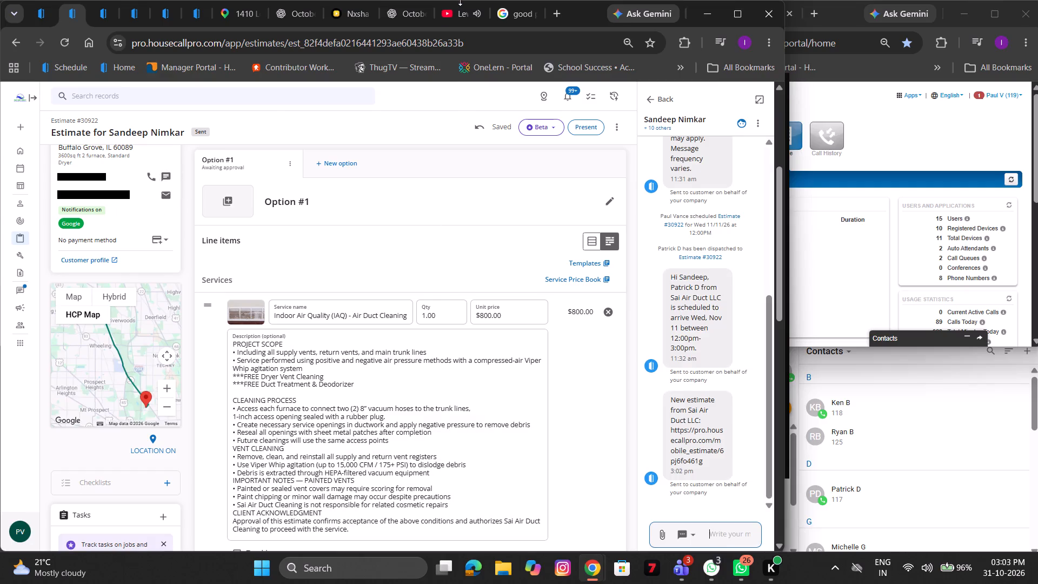
Switch to YouTube and pause the playing music video.
click(467, 15)
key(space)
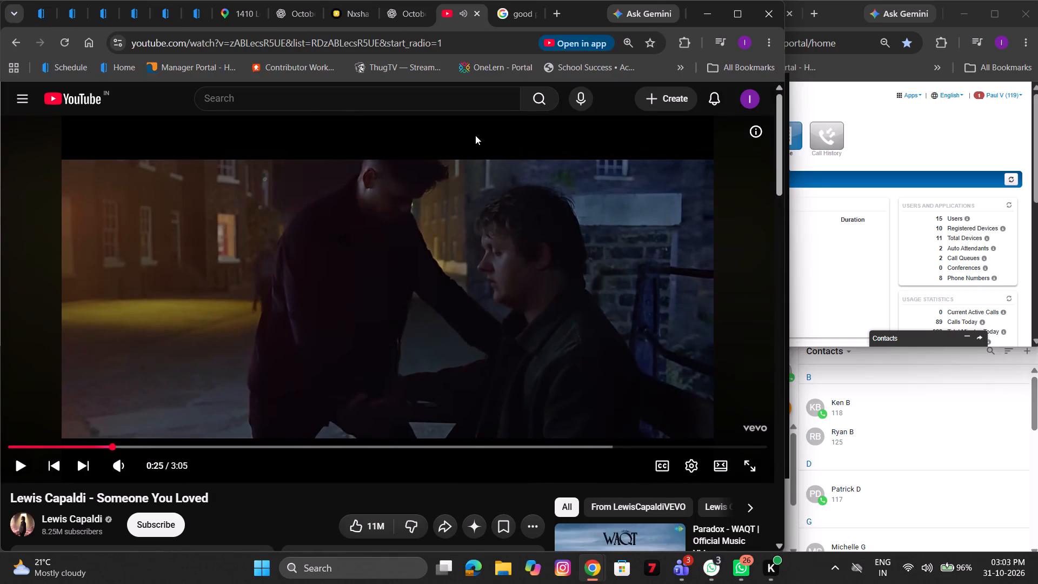
click(118, 9)
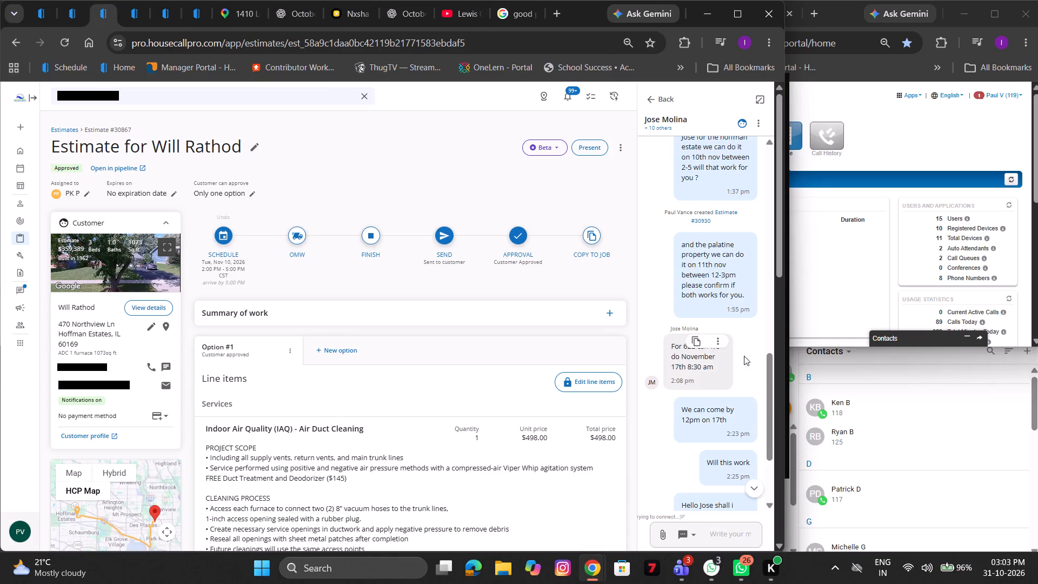
scroll(744, 369, down, 5)
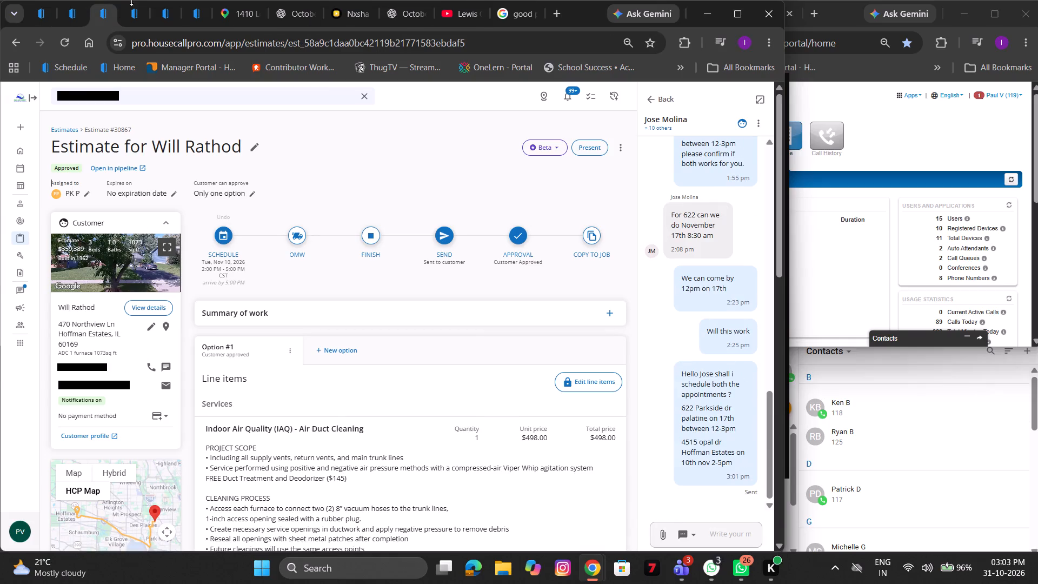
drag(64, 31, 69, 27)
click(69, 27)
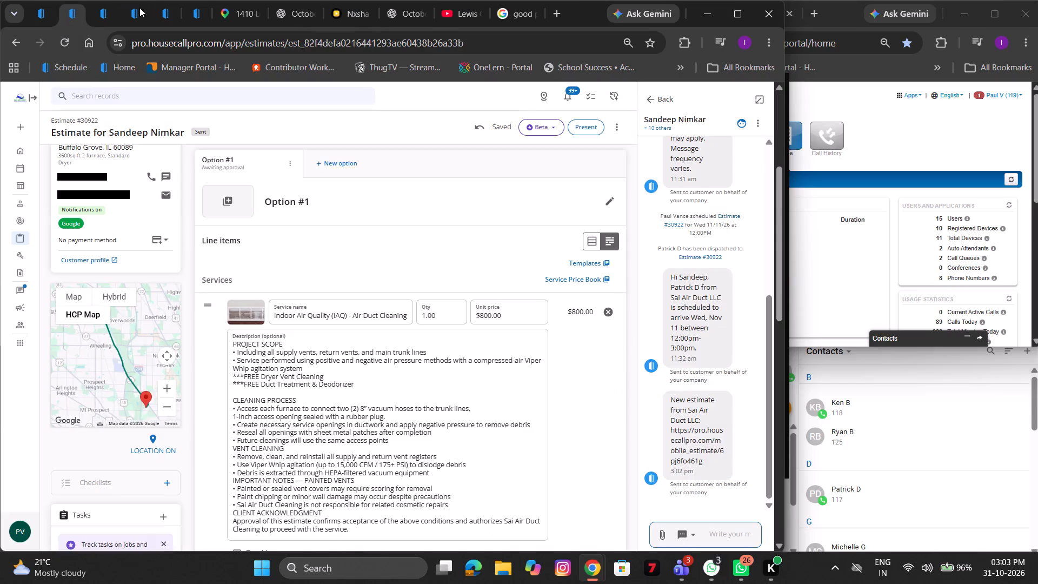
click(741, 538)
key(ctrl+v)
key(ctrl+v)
Open the file picker for adding an attachment to the chat message.
click(669, 540)
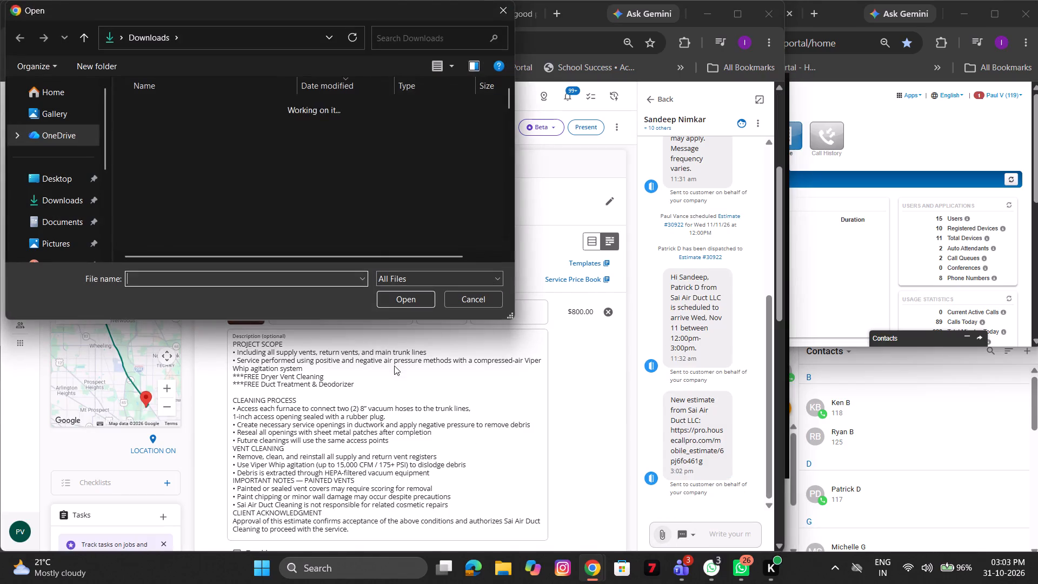
click(548, 394)
click(567, 390)
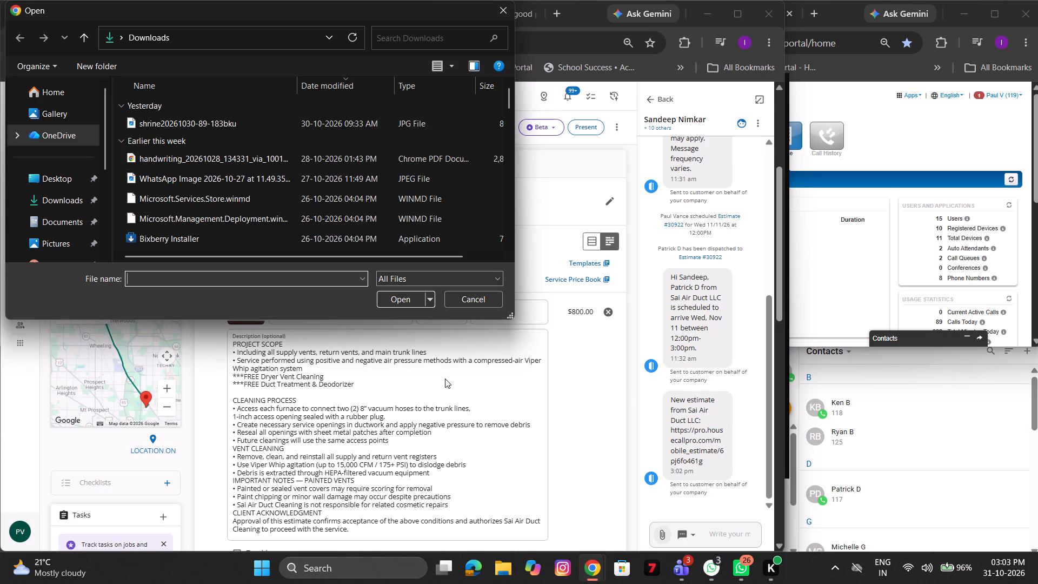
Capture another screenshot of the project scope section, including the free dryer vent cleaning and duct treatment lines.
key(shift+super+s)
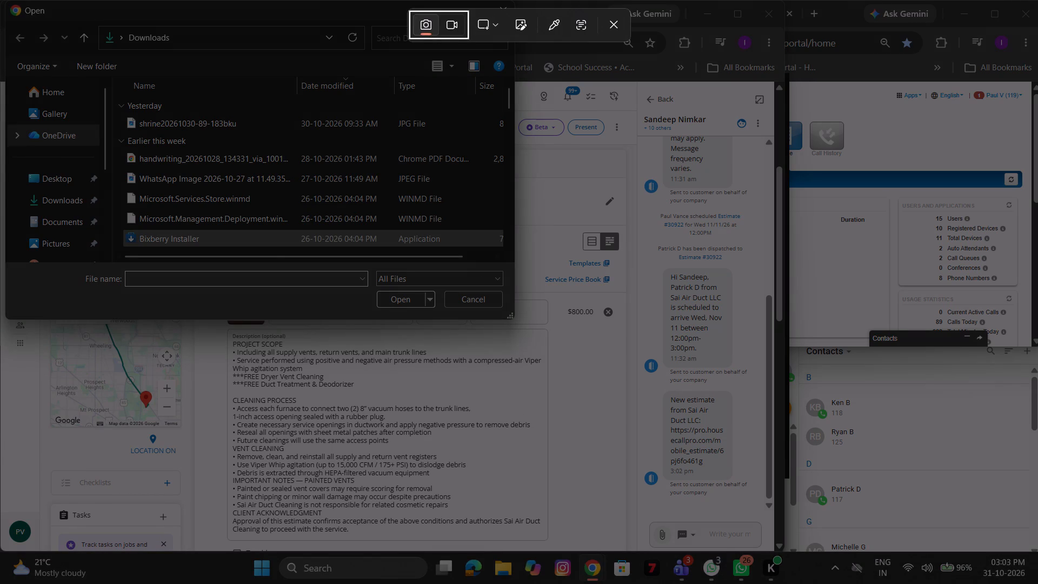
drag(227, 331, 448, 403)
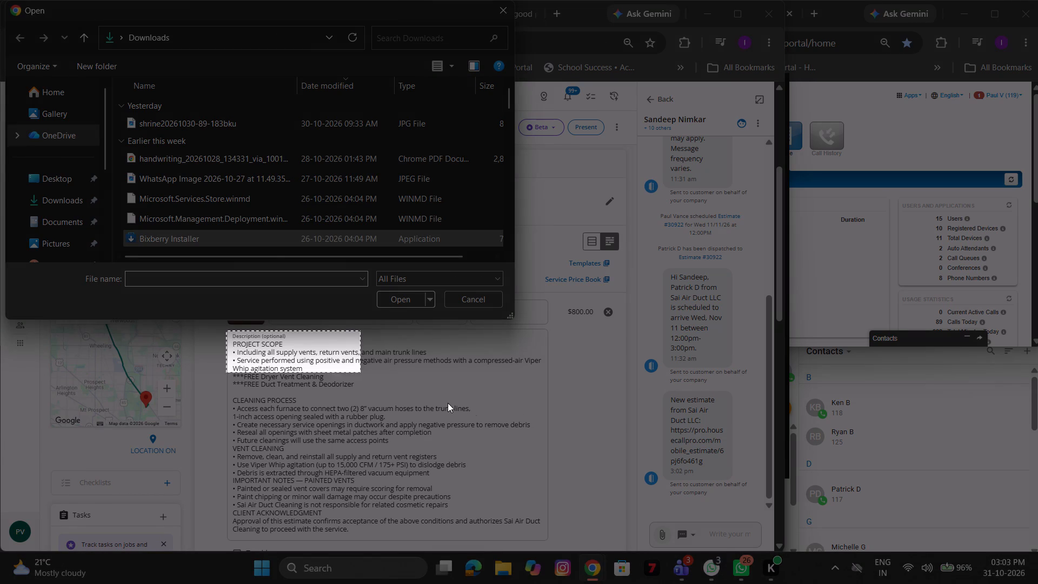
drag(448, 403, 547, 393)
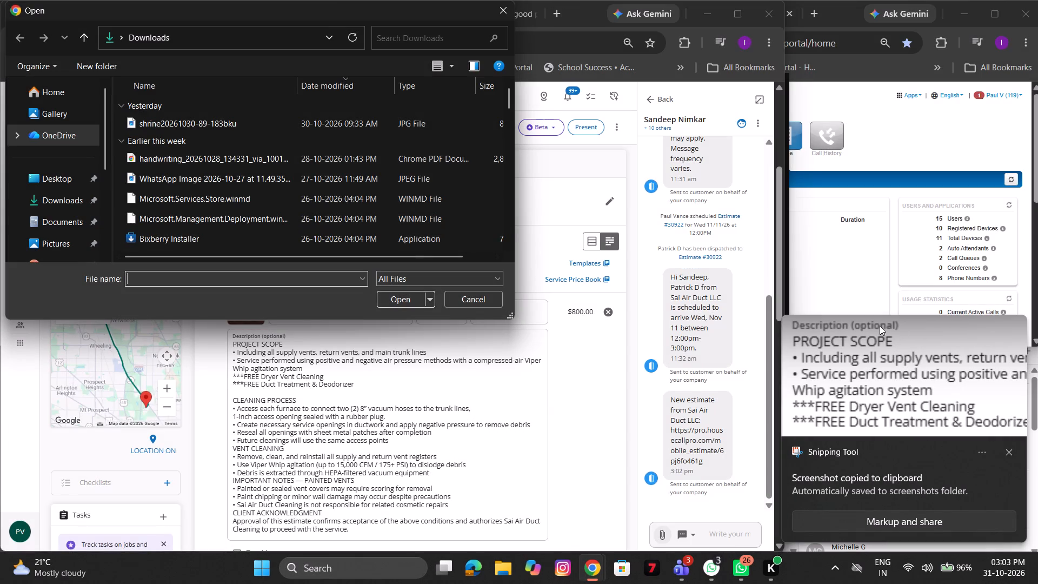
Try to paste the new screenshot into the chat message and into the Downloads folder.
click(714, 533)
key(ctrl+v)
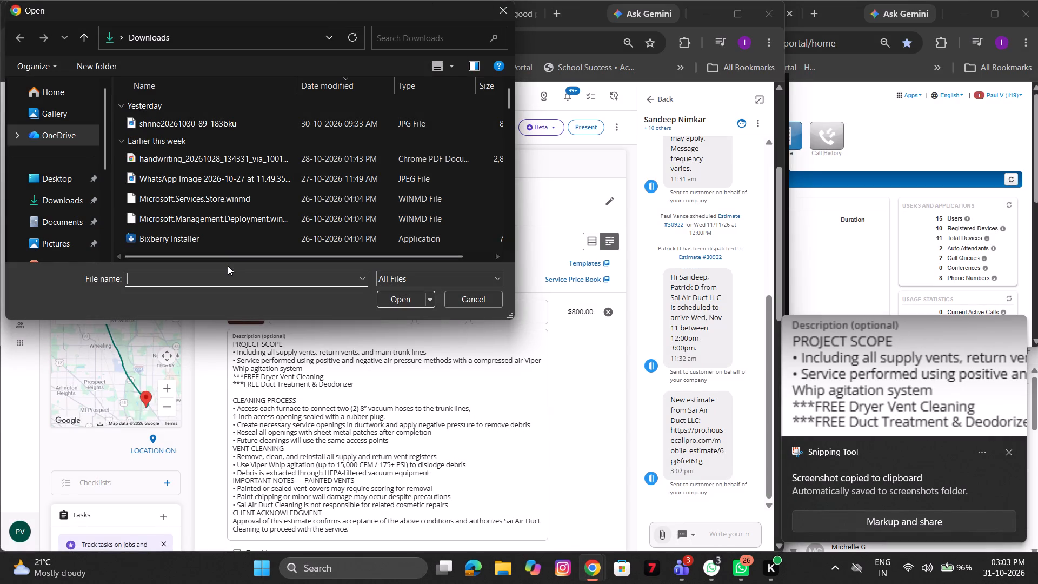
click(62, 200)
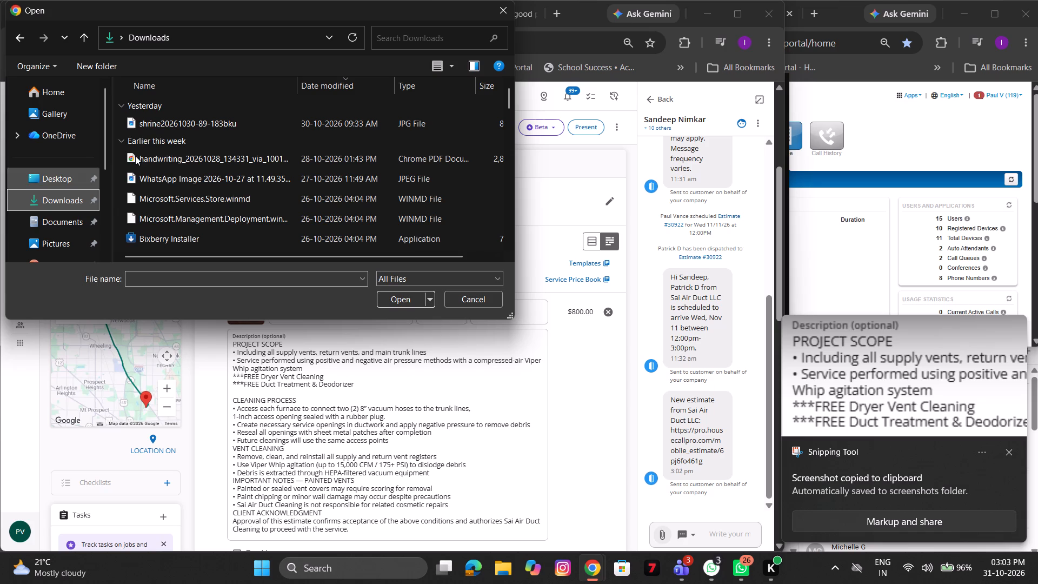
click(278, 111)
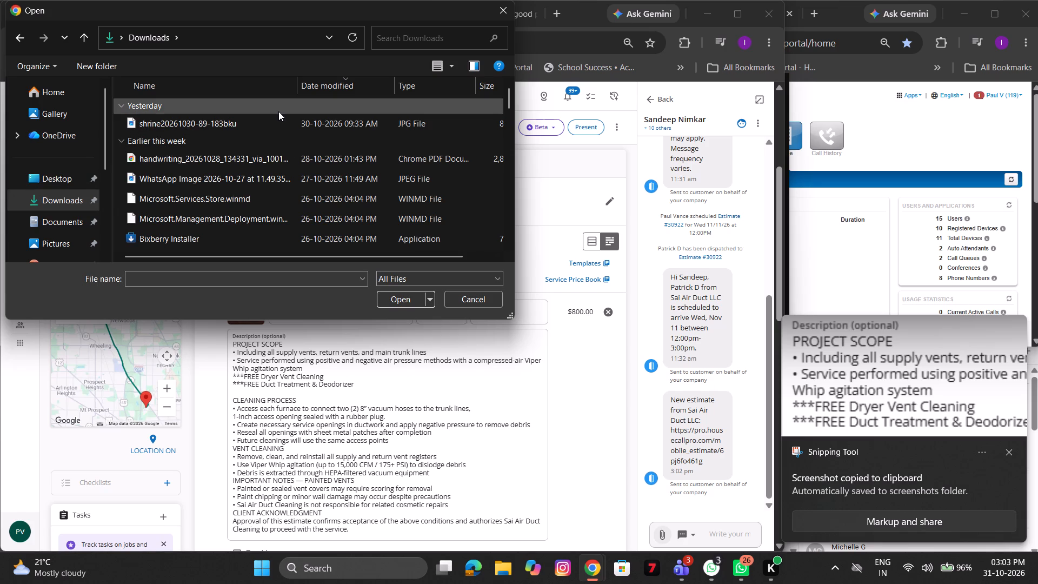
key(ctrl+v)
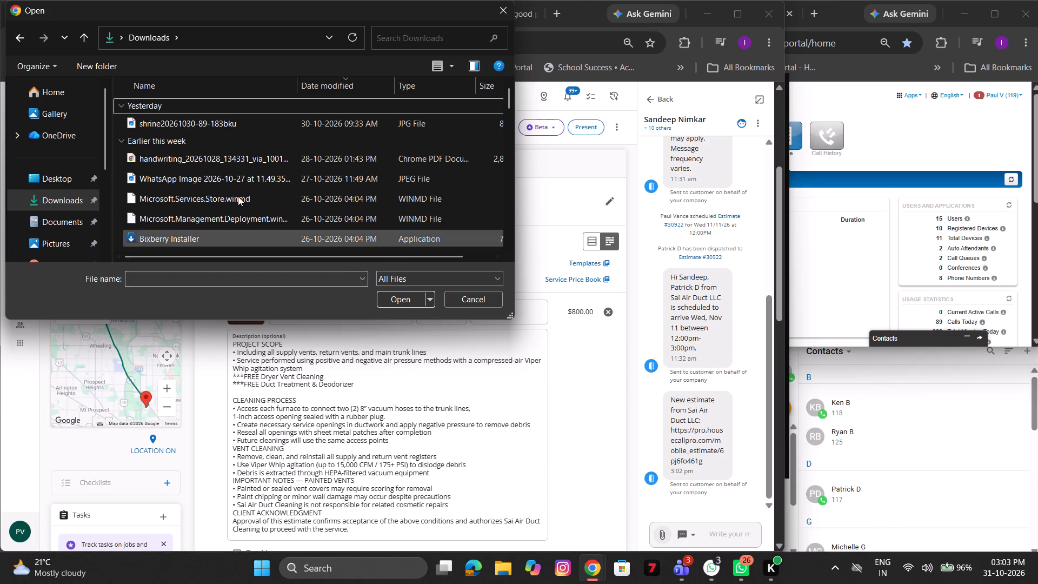
click(55, 247)
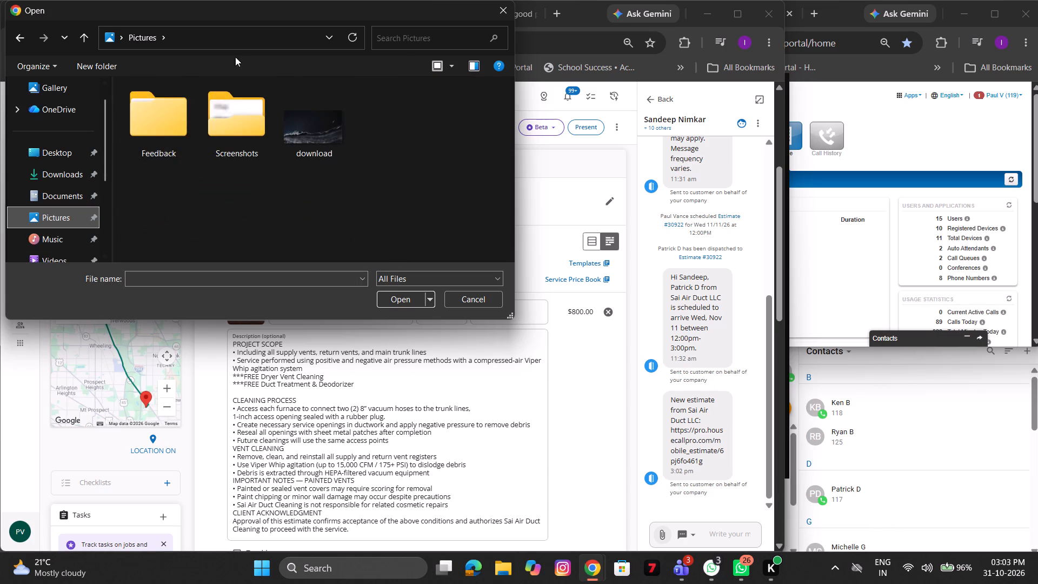
double_click(241, 137)
scroll(288, 204, down, 14)
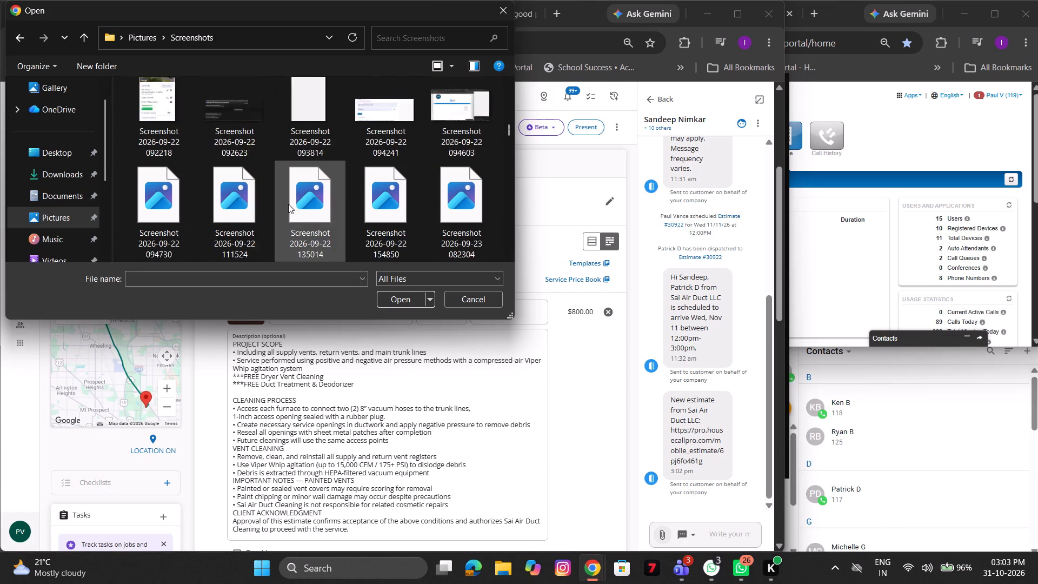
scroll(288, 204, down, 19)
click(405, 215)
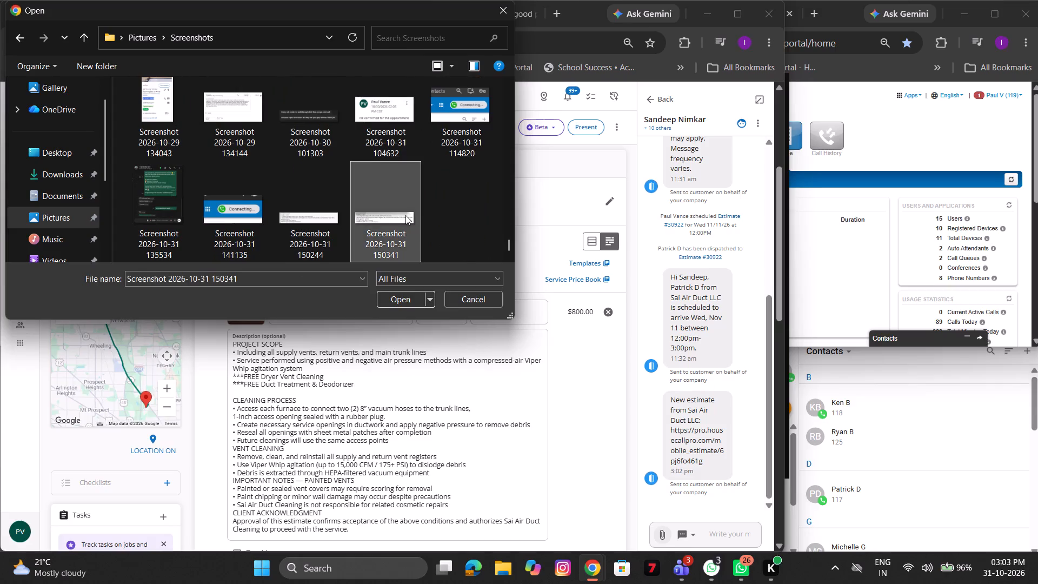
click(305, 228)
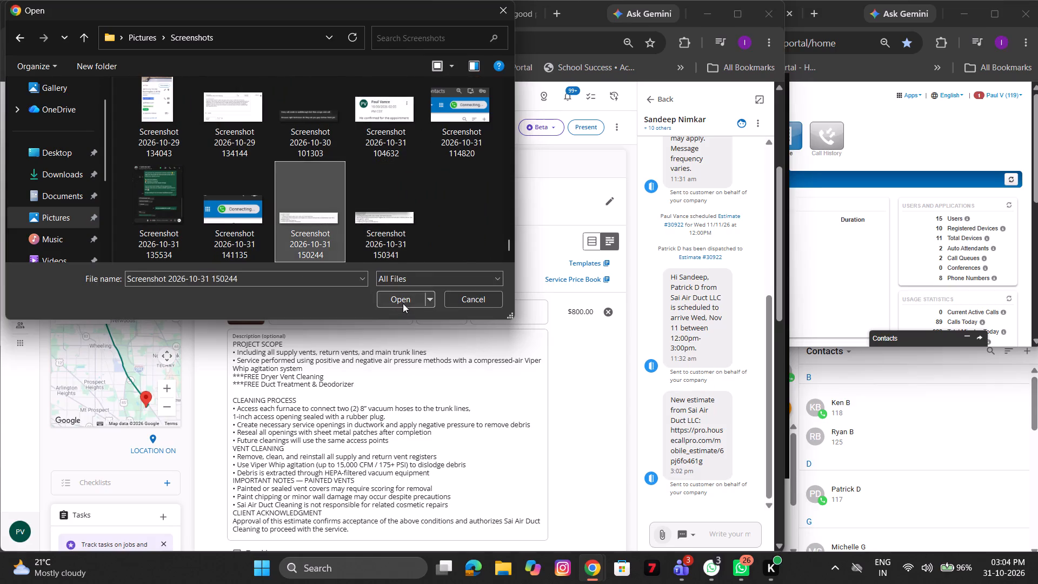
click(403, 303)
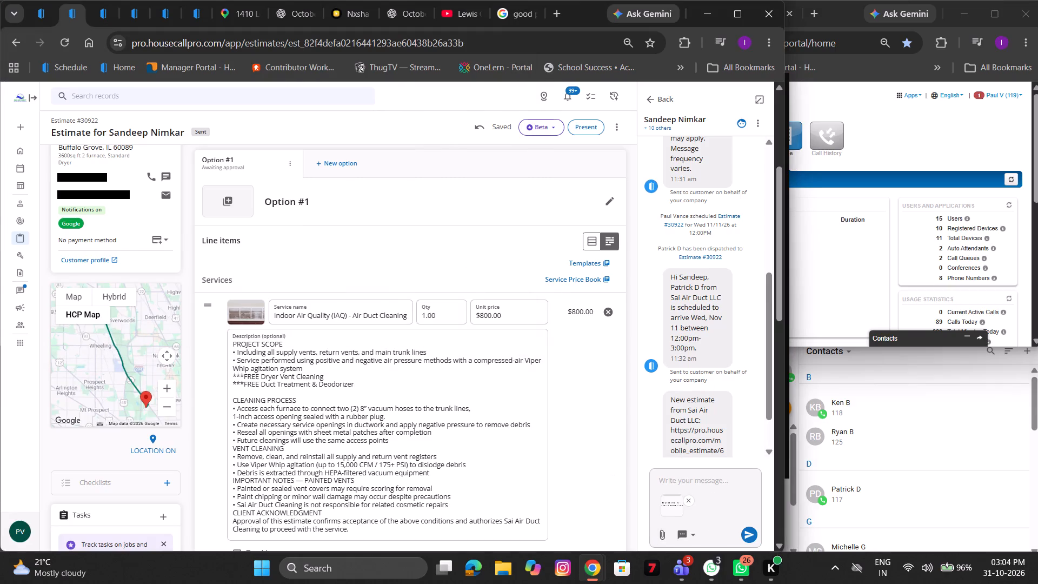
Send the attached screenshot with the message "Hello Sandeep, both the dryer vent cleaning and sanitization are included in the service please check the above estimate again".
click(714, 485)
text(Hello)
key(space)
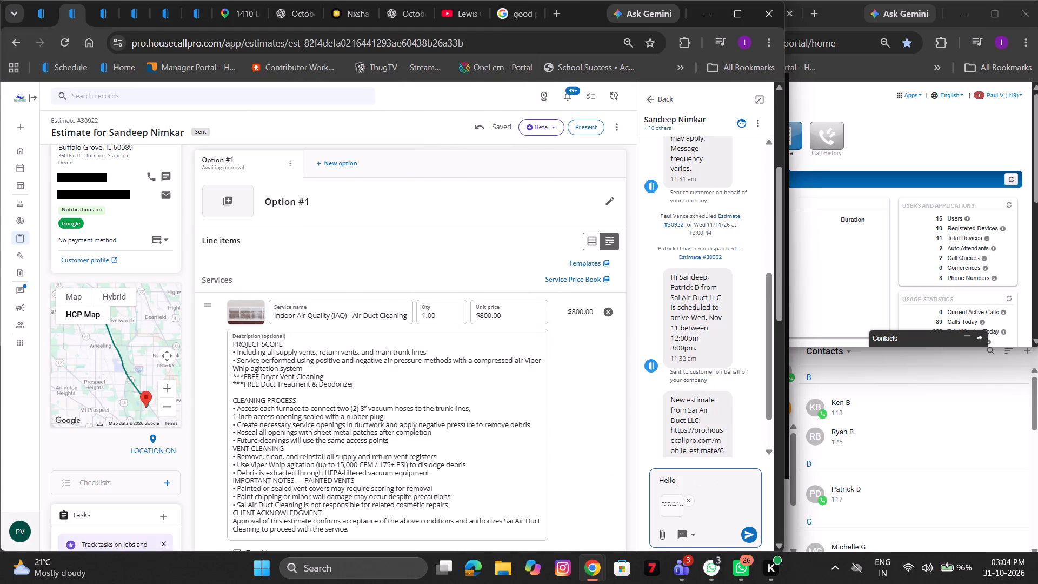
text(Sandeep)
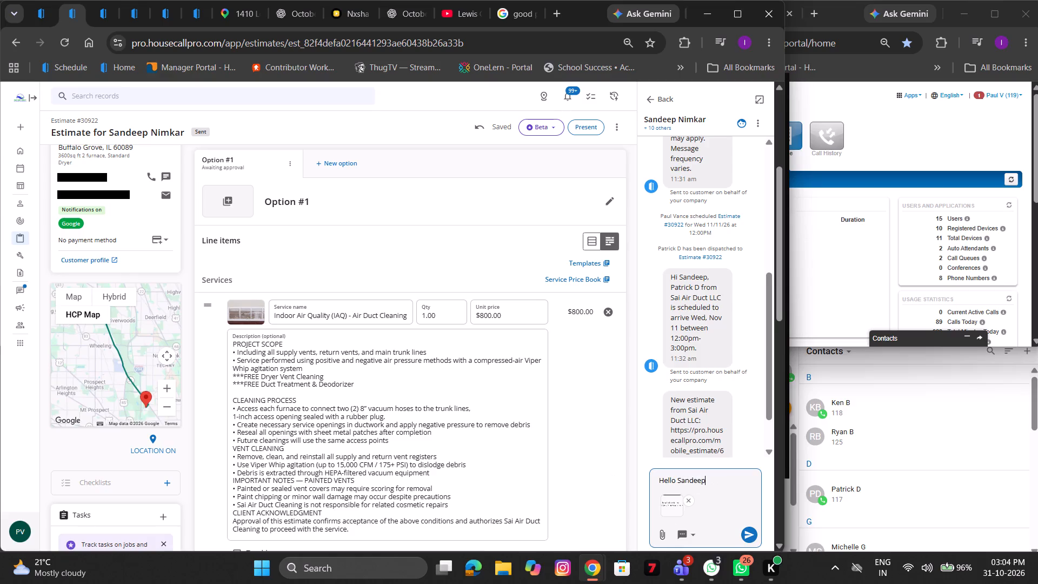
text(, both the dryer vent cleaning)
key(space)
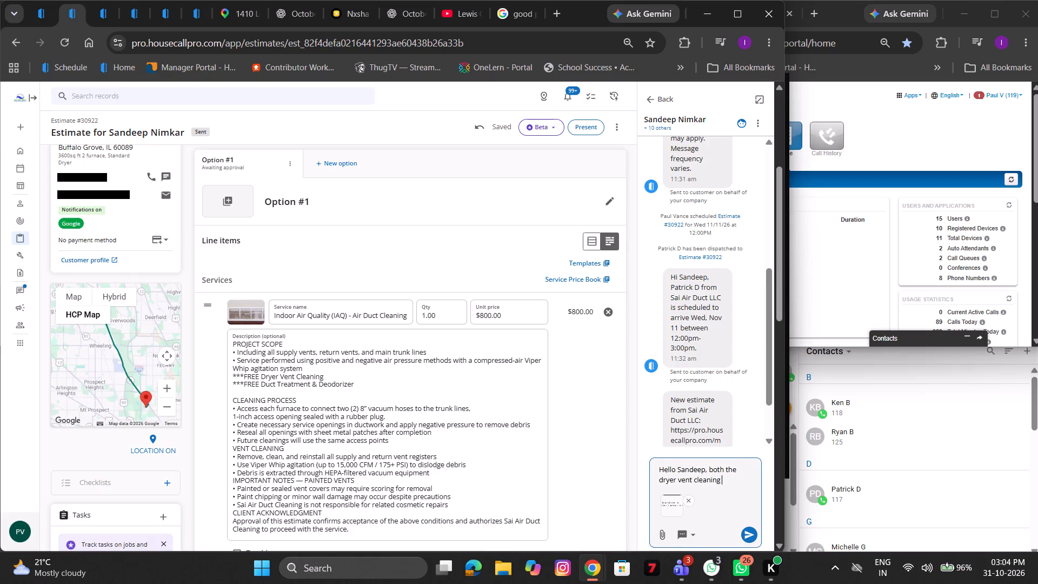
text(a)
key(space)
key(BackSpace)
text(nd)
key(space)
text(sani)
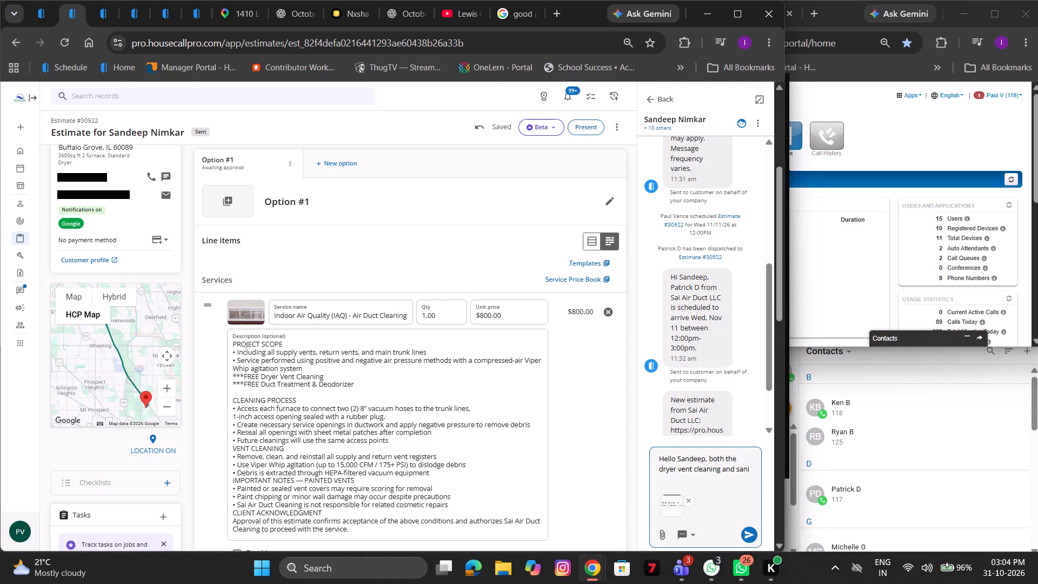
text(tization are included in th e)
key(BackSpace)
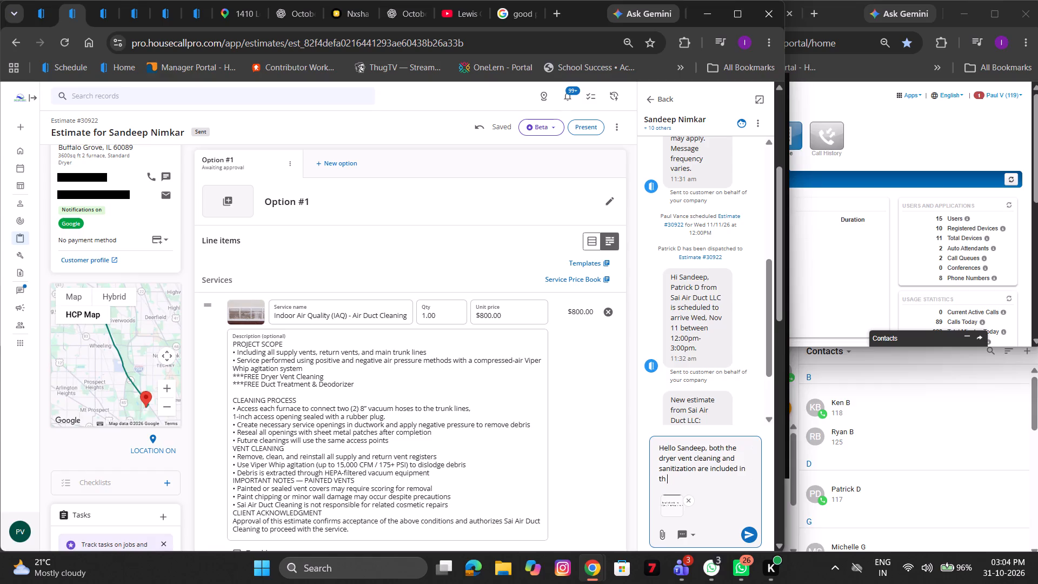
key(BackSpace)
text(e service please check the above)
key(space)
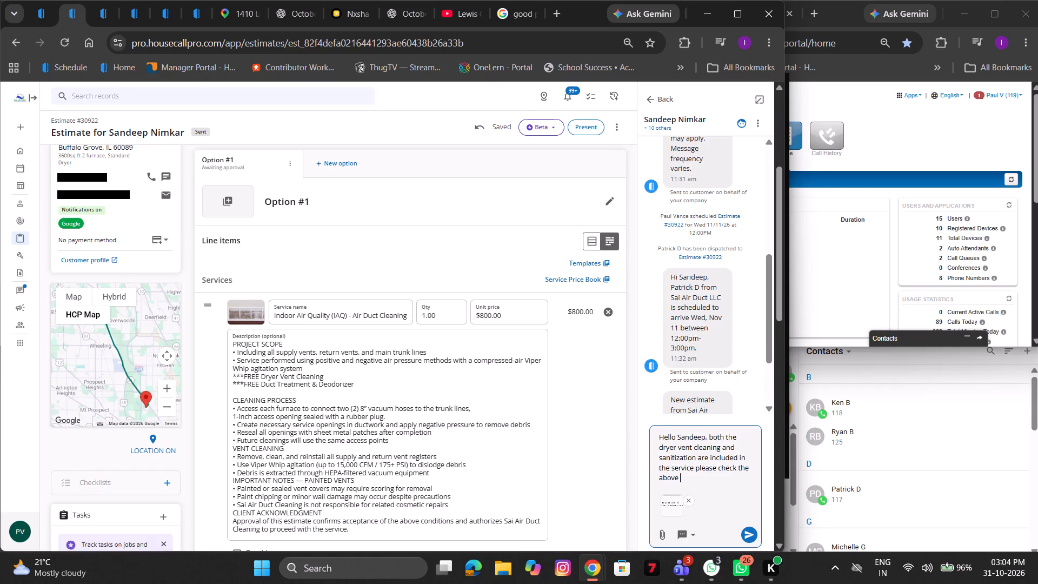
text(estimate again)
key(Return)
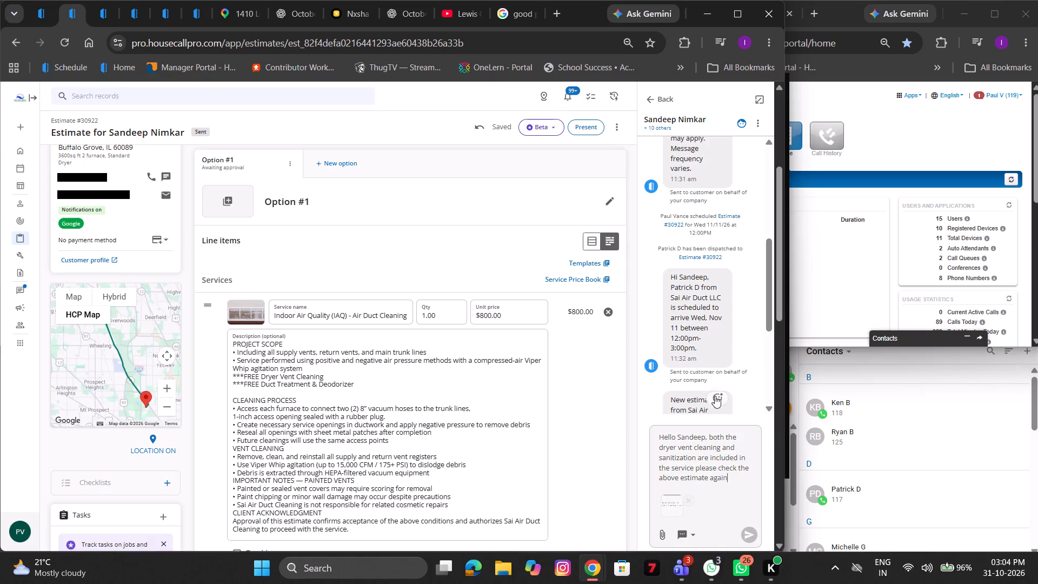
Open the sent project scope screenshot from the conversation to check it, and close the preview.
scroll(700, 369, down, 2)
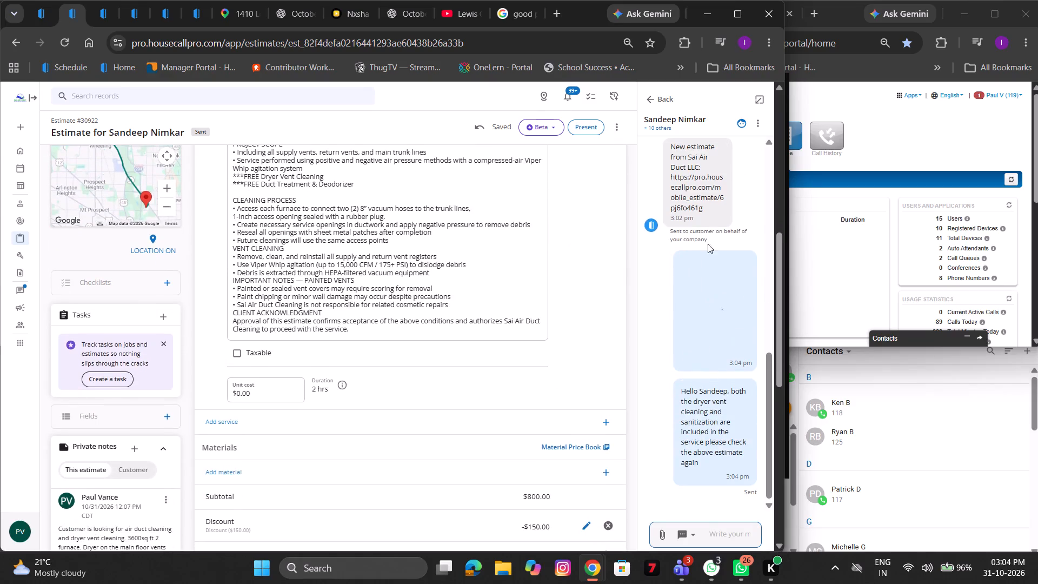
click(709, 316)
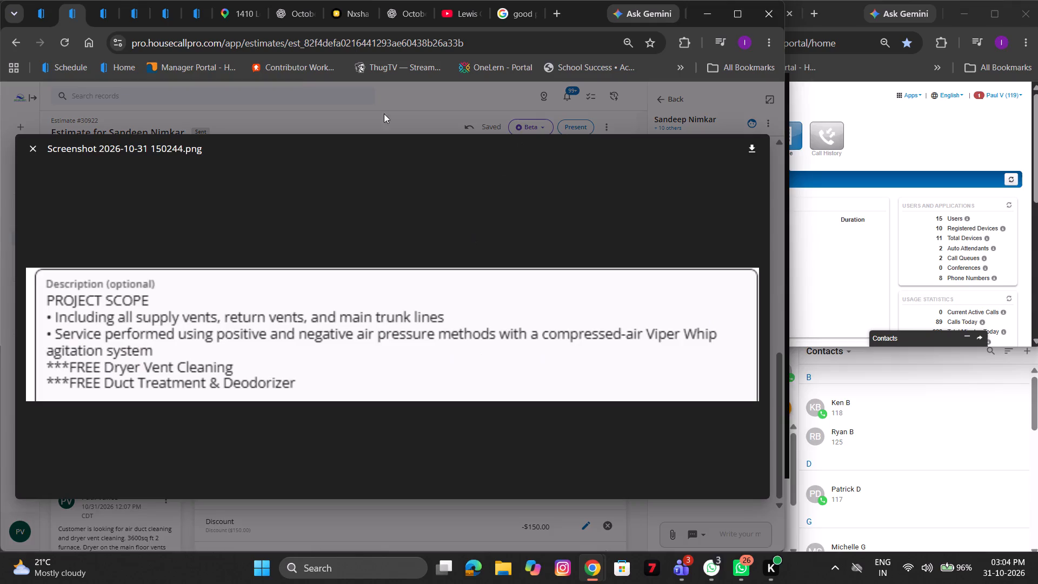
click(36, 142)
Leave the customer's conversation and return to the list of all chats.
scroll(171, 184, up, 3)
scroll(317, 151, up, 3)
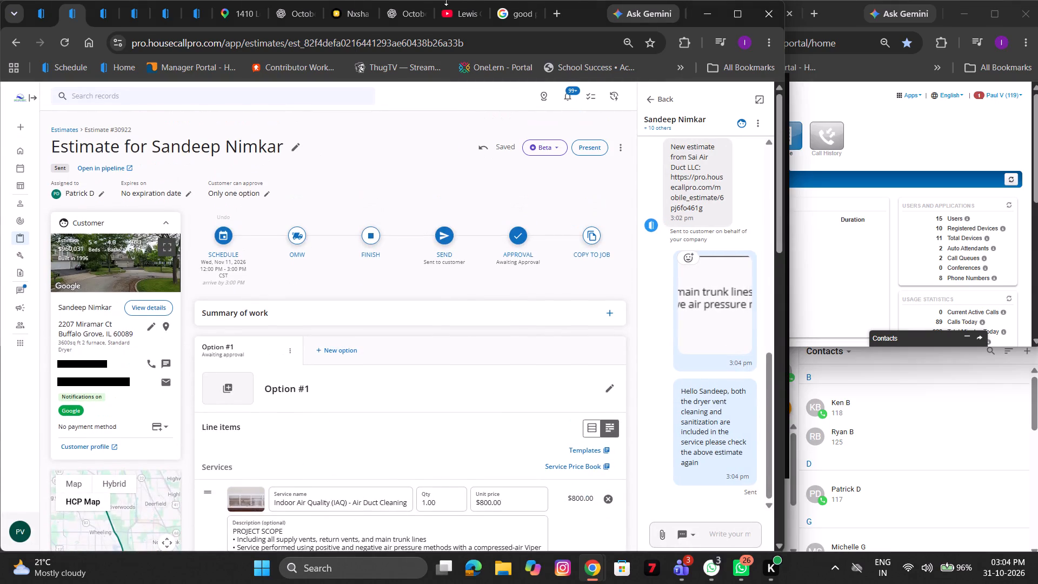
click(672, 101)
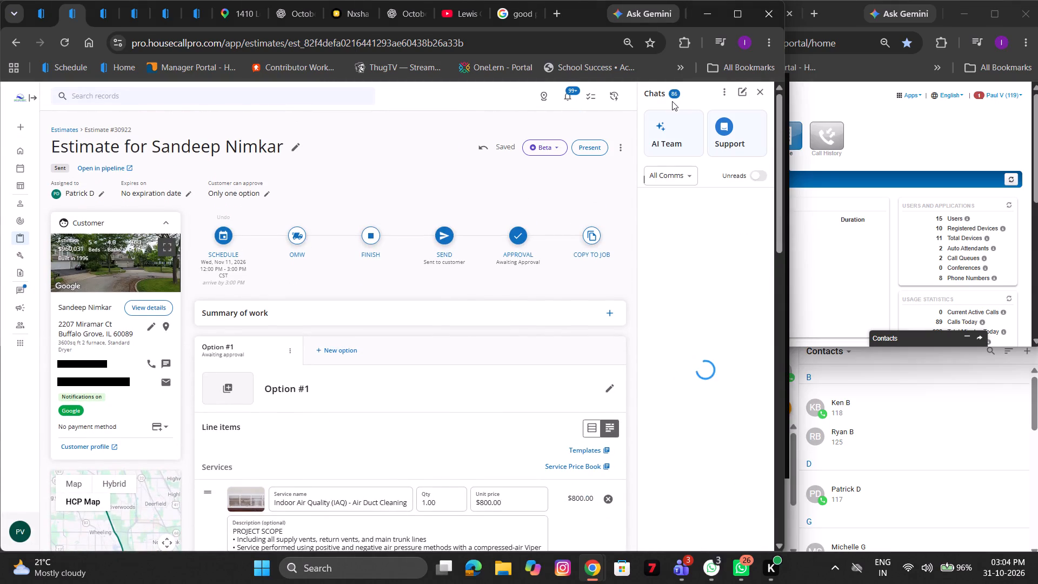
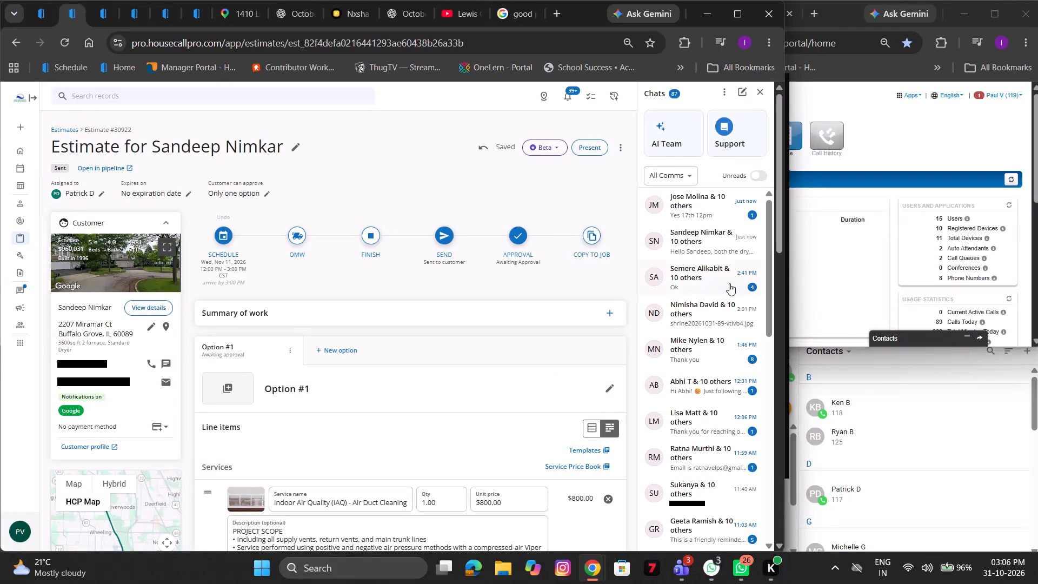
Open the newest unread chat and send "I have booked appointment for both the address one on the 10th nov and one on the 17th.".
click(709, 219)
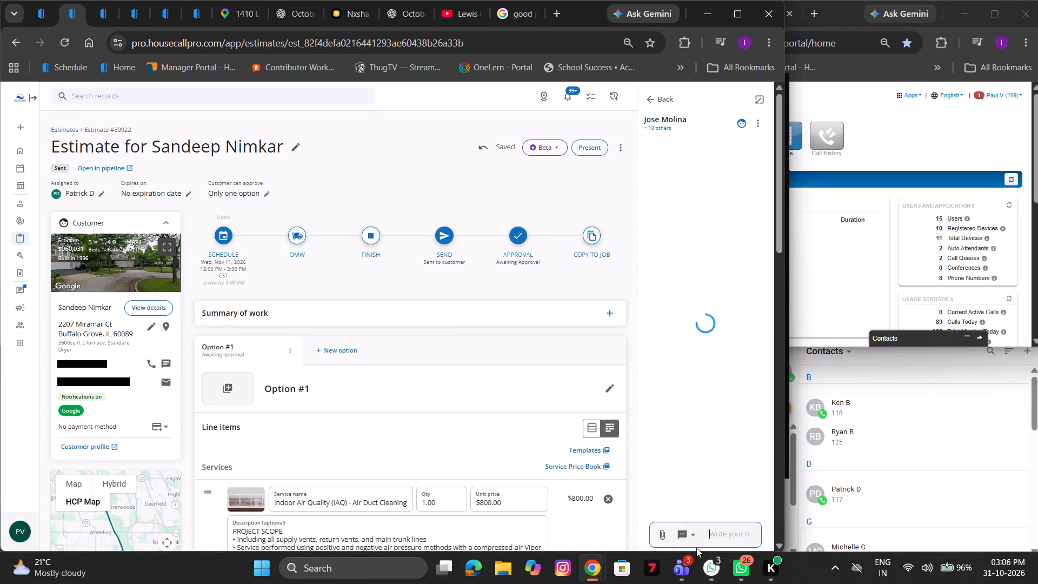
scroll(747, 449, down, 2)
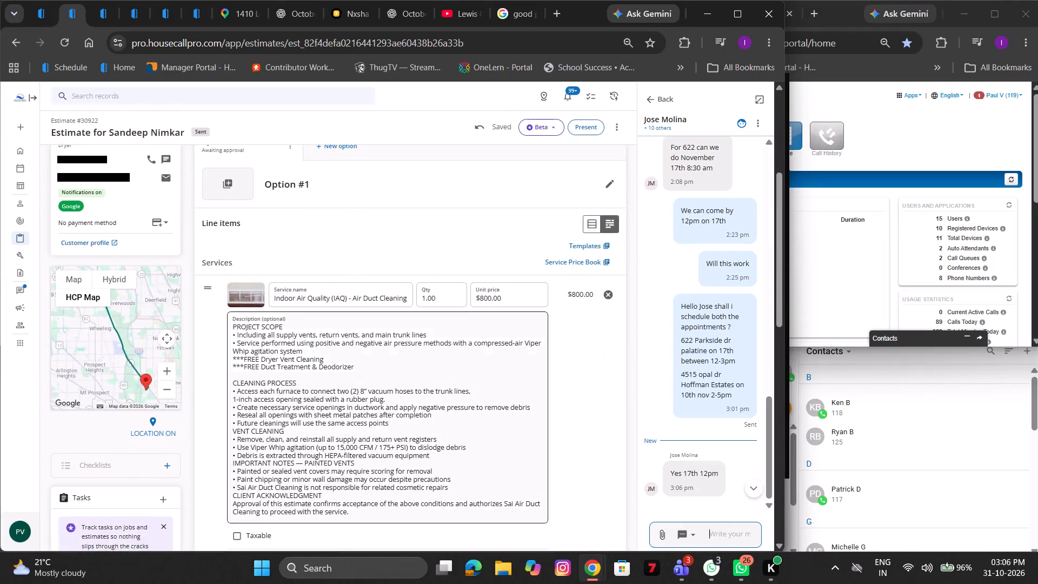
scroll(527, 453, up, 2)
click(735, 534)
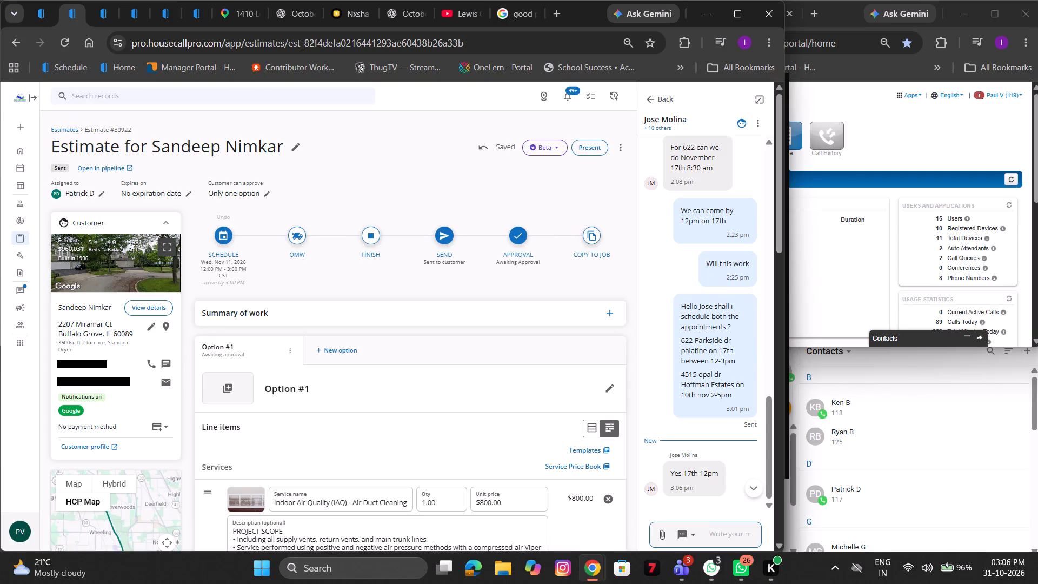
text(I have booked appointment for both the address one on t)
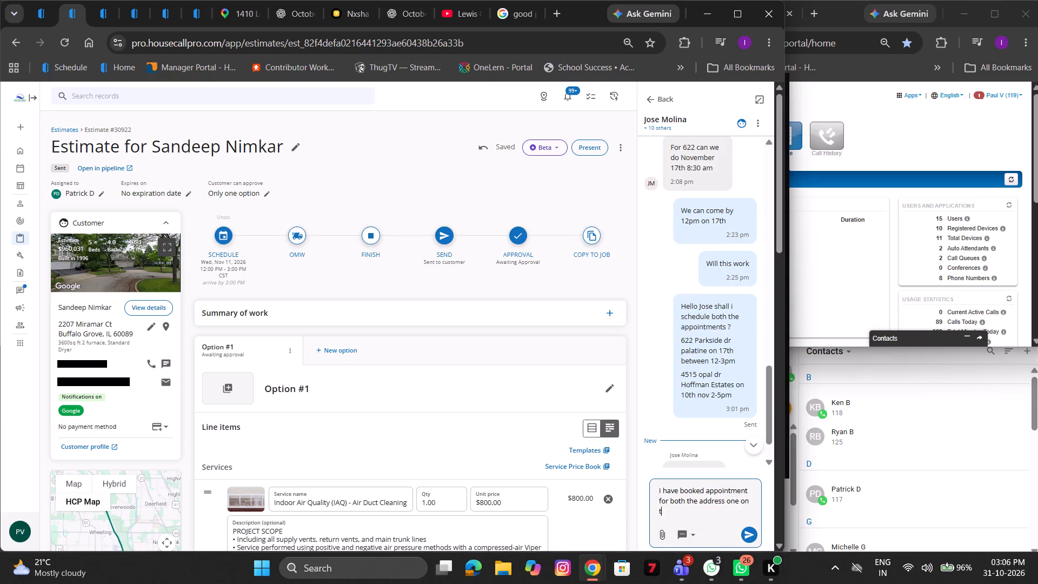
text(he)
key(space)
text(10)
text(th noc)
key(space)
key(BackSpace)
key(BackSpace)
text(v and one on the)
key(space)
text(17th)
key(space)
key(BackSpace)
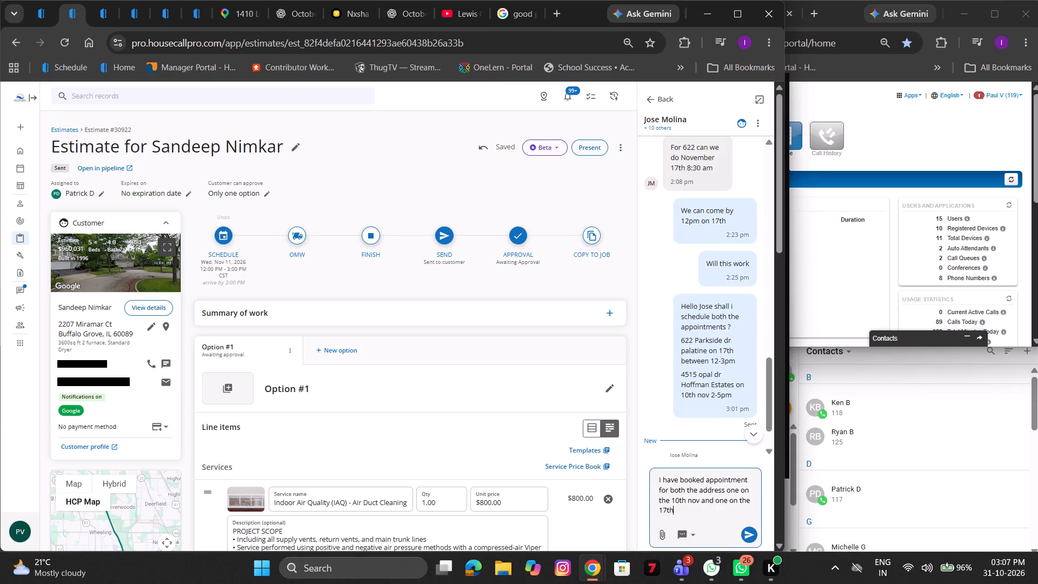
text(.)
key(space)
key(Return)
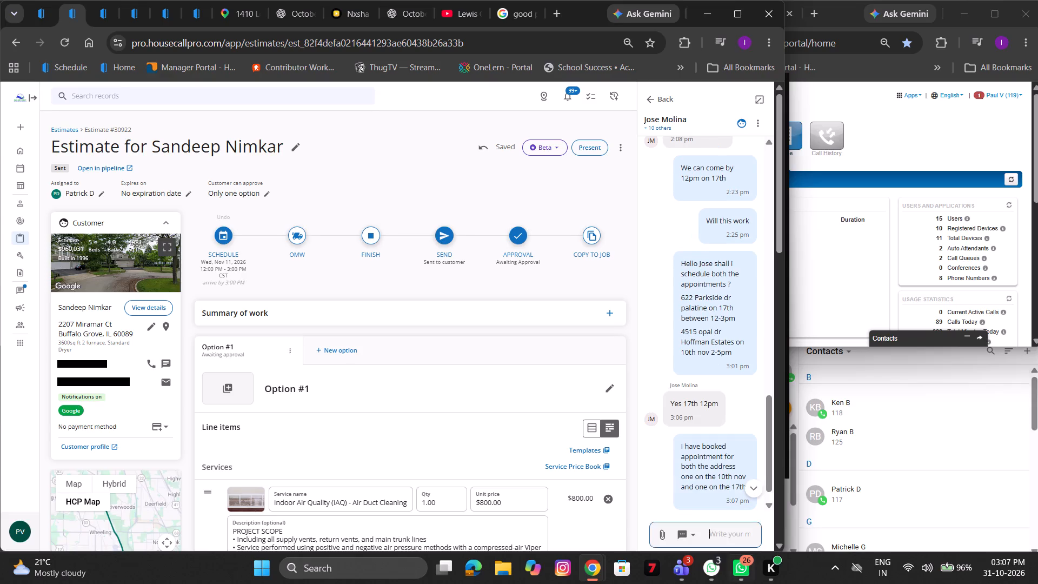
click(741, 124)
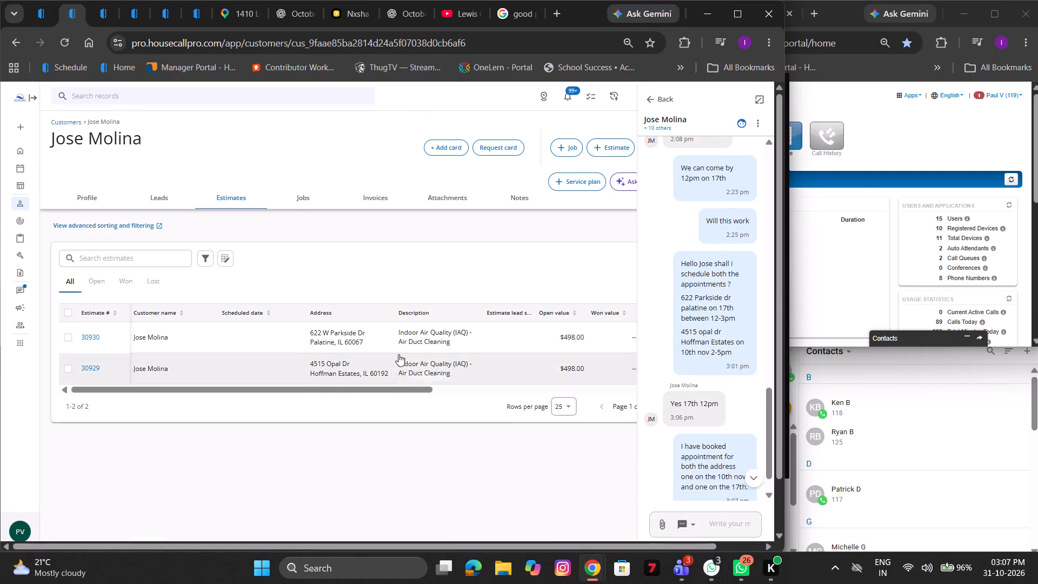
click(395, 335)
click(333, 336)
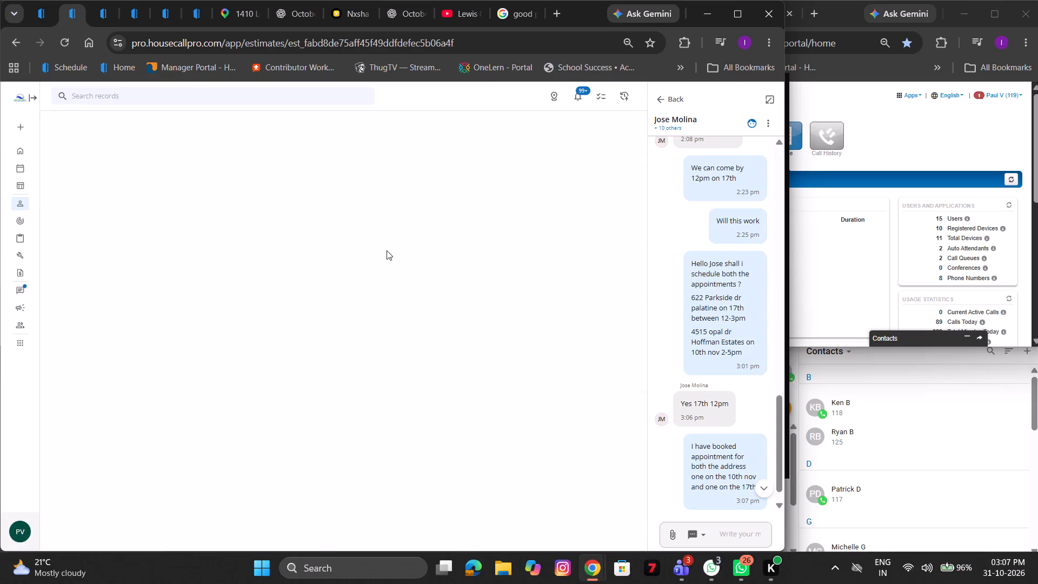
click(224, 238)
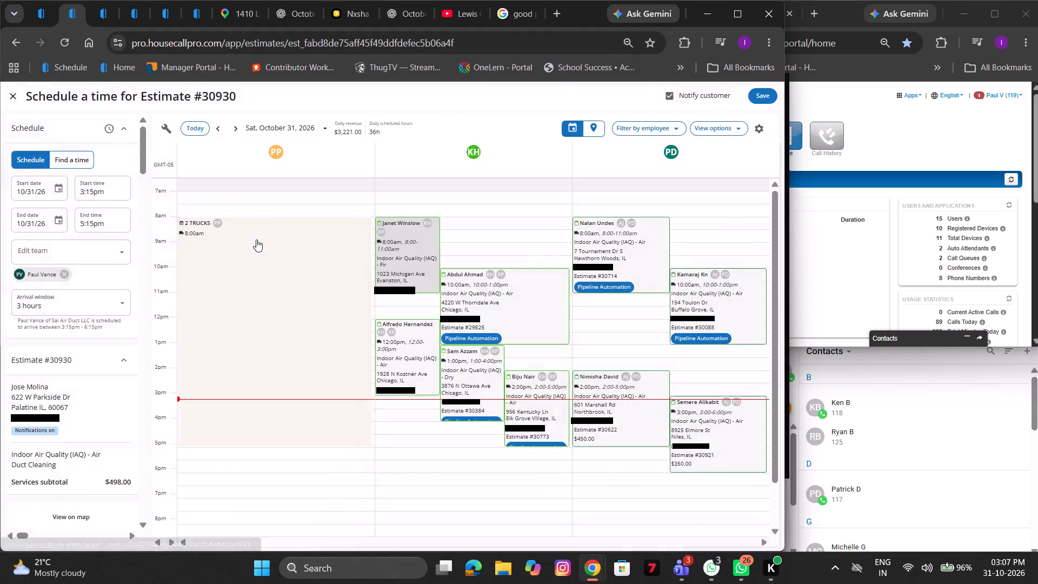
click(11, 90)
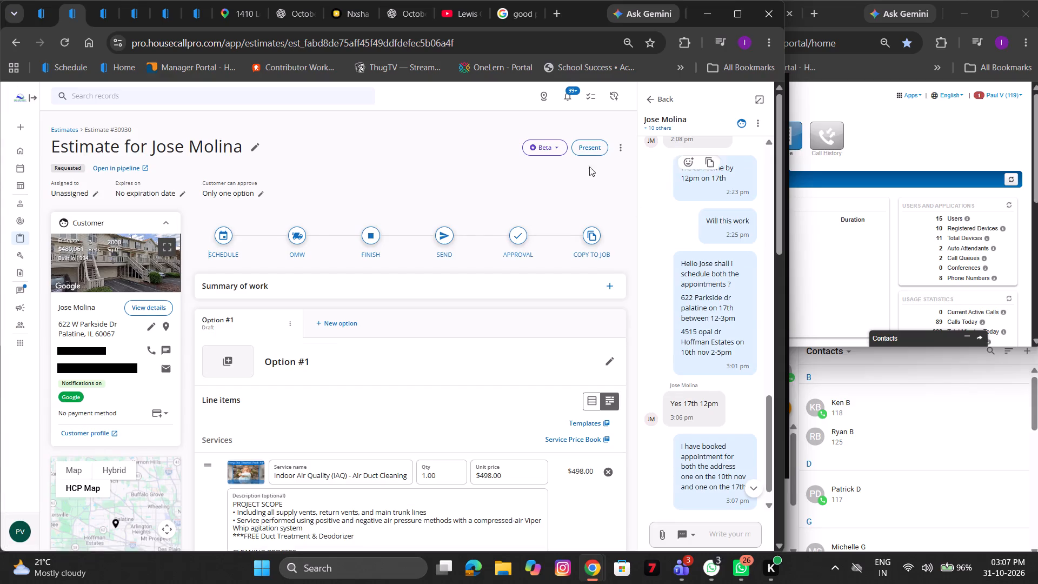
click(584, 147)
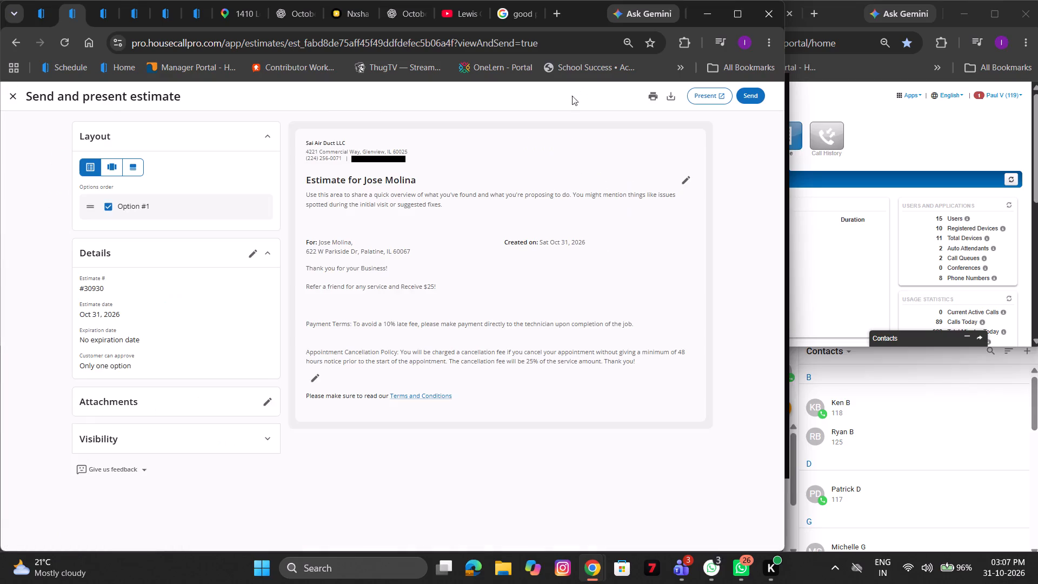
click(747, 96)
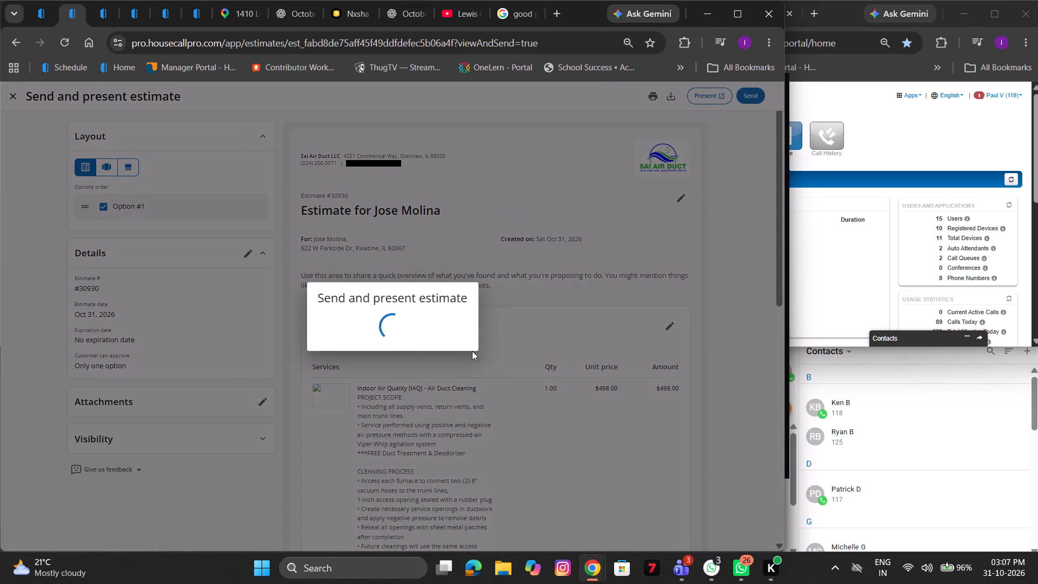
click(497, 502)
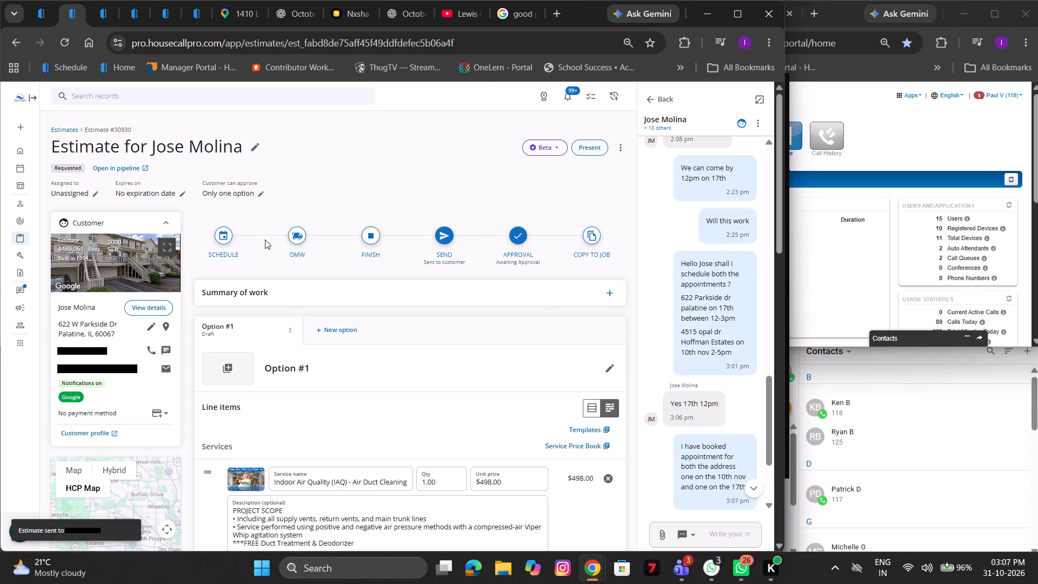
click(229, 239)
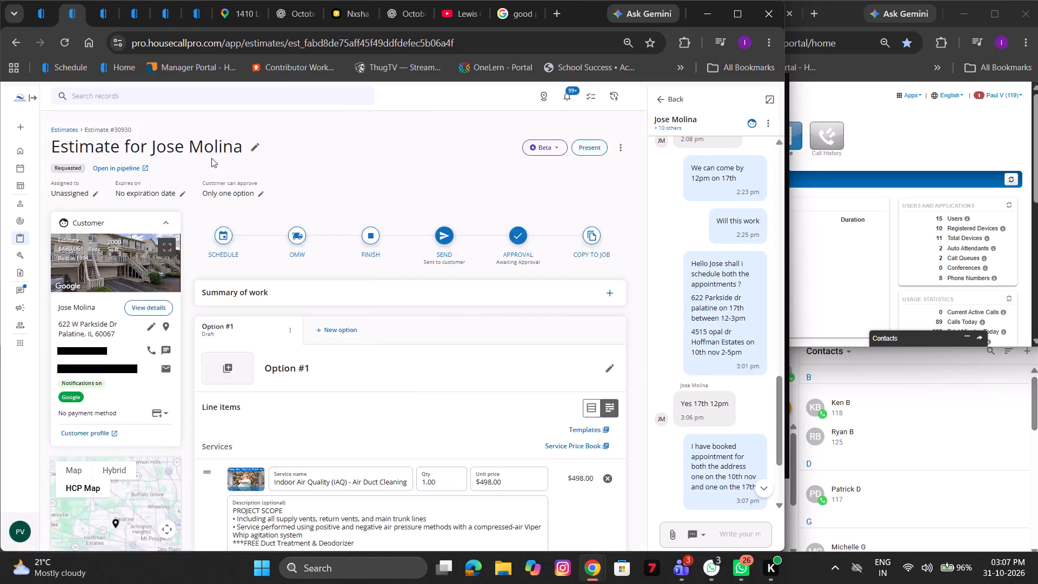
click(298, 121)
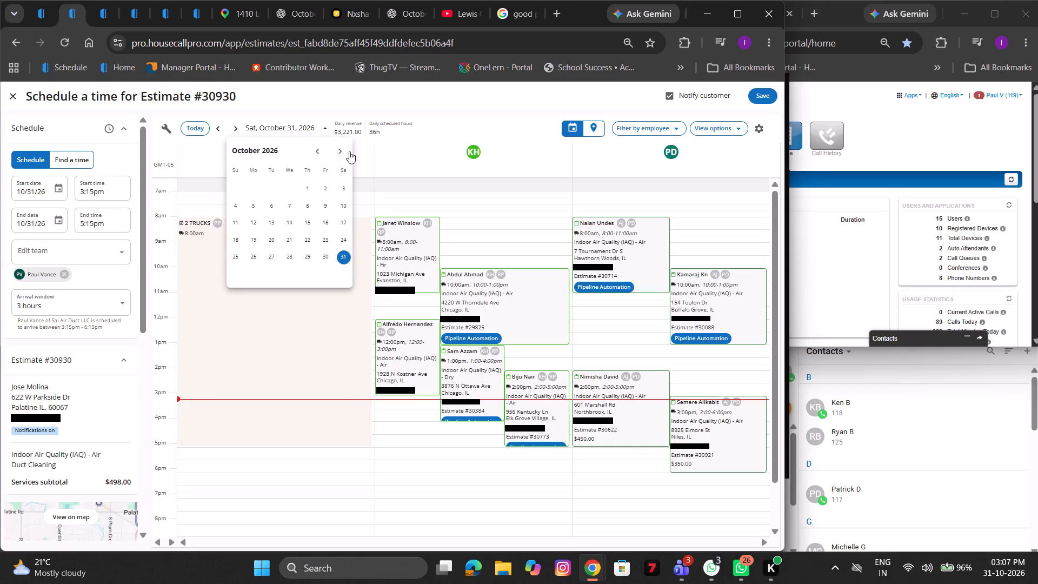
click(347, 143)
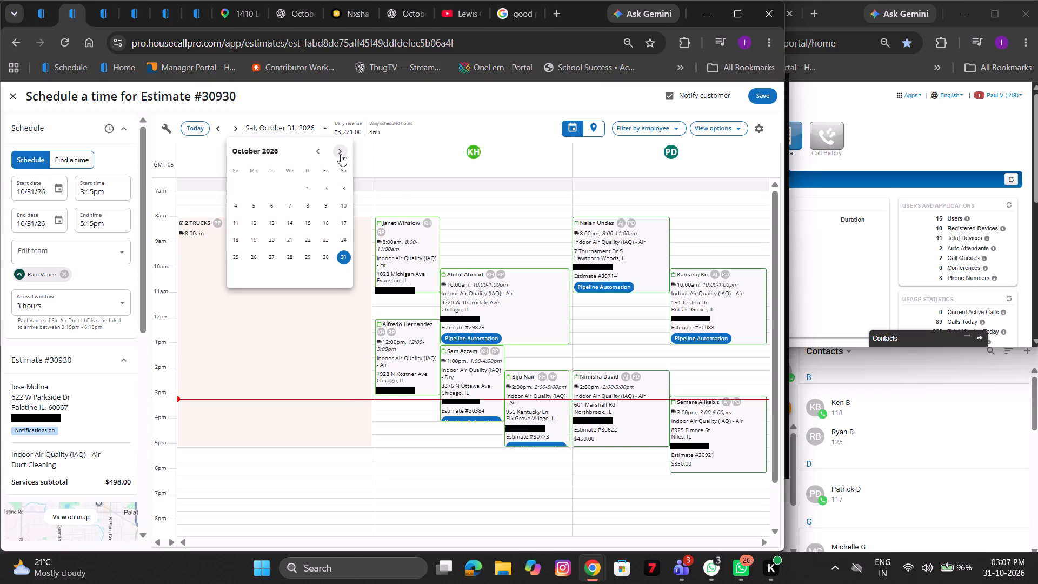
click(341, 154)
click(271, 226)
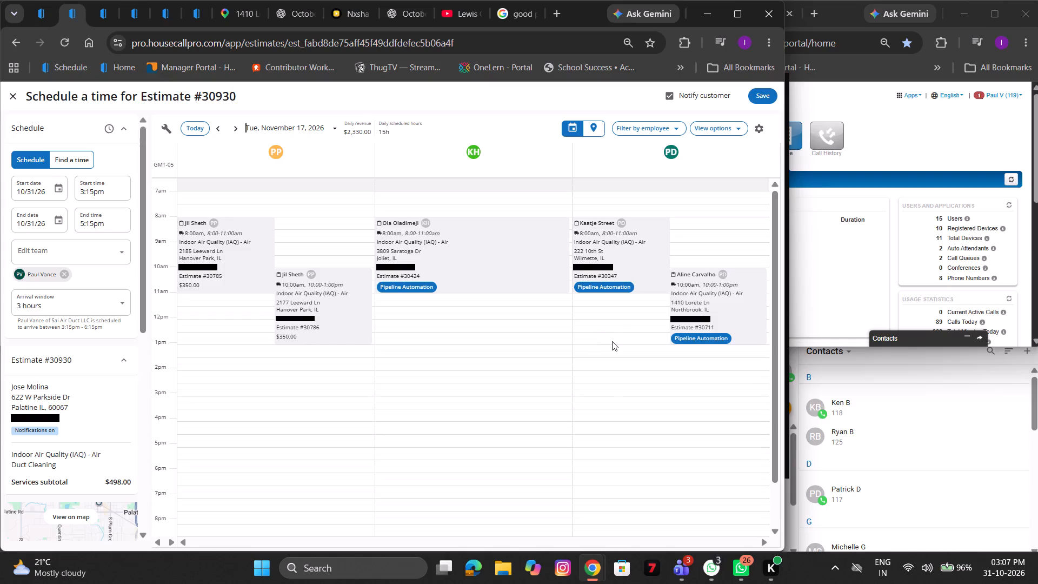
click(617, 321)
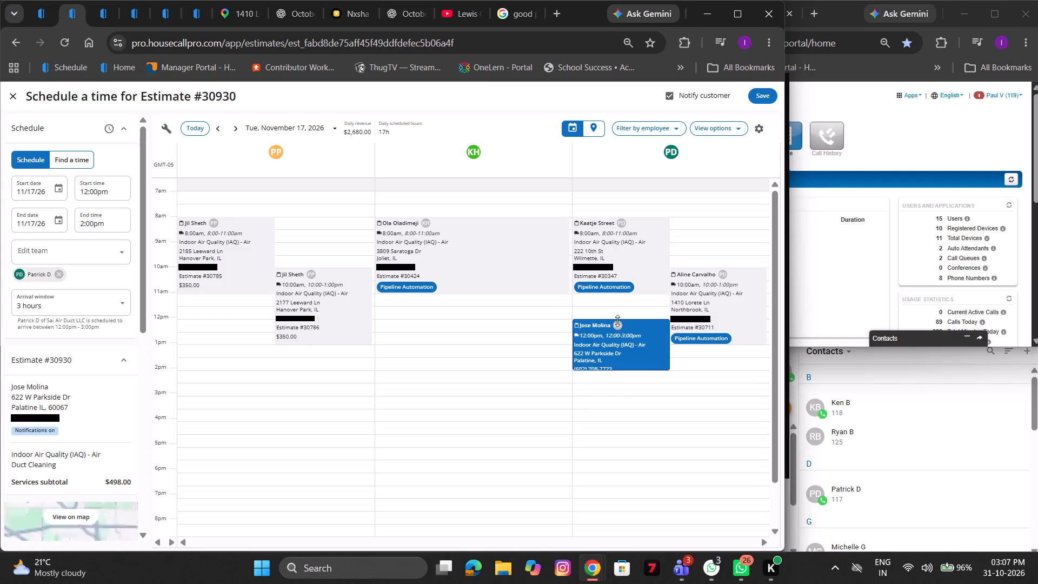
click(611, 333)
click(434, 348)
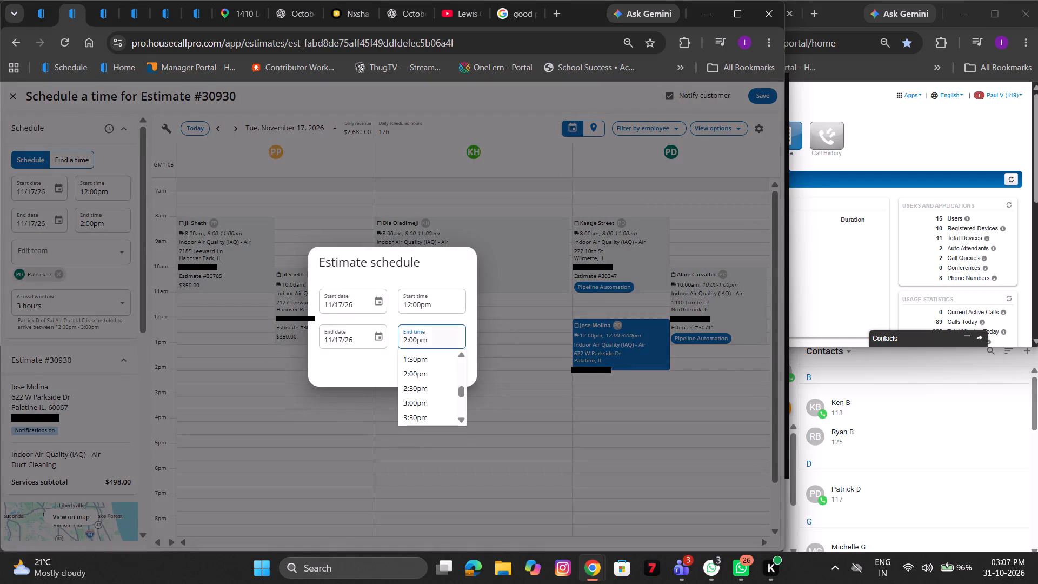
click(420, 406)
click(464, 369)
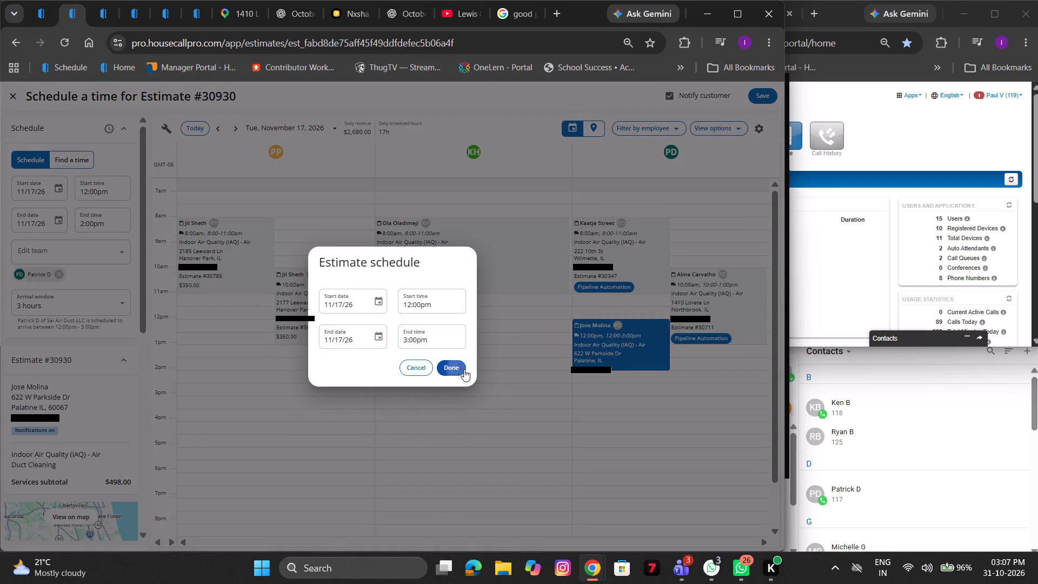
click(756, 98)
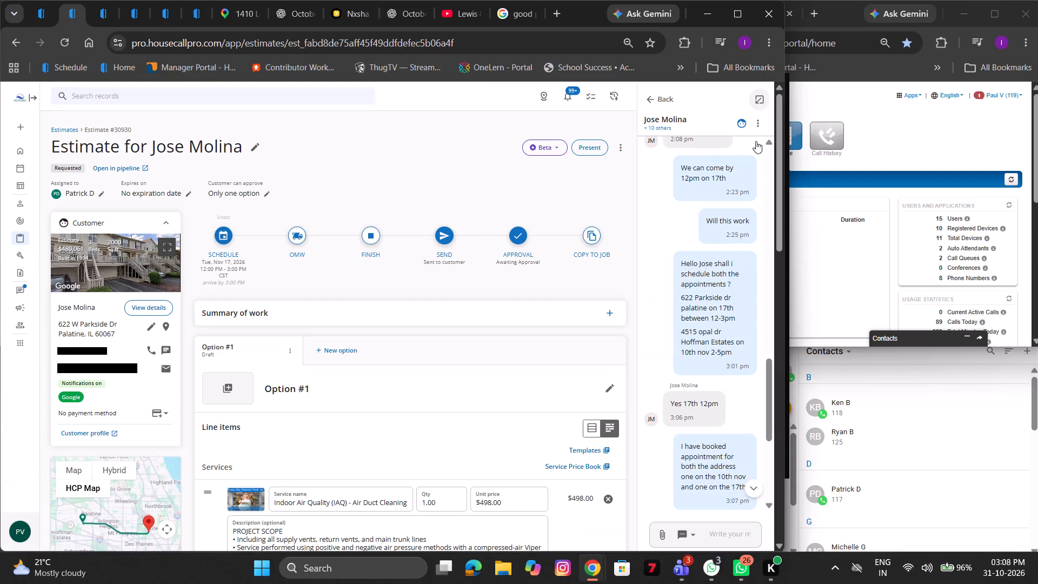
Add a new private note on this estimate beginning "Customer agreed for it booked".
scroll(724, 310, down, 2)
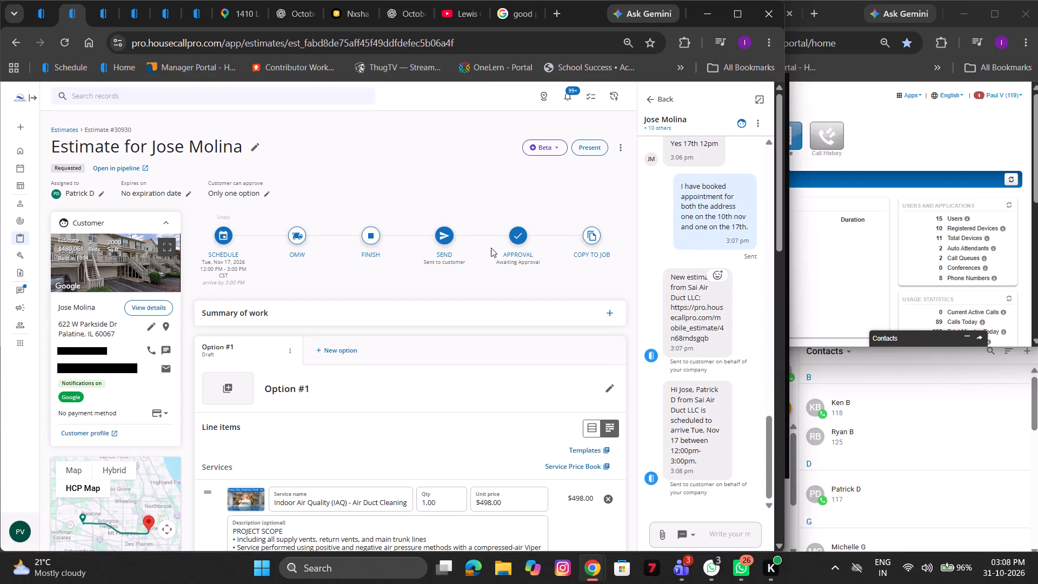
scroll(242, 333, down, 5)
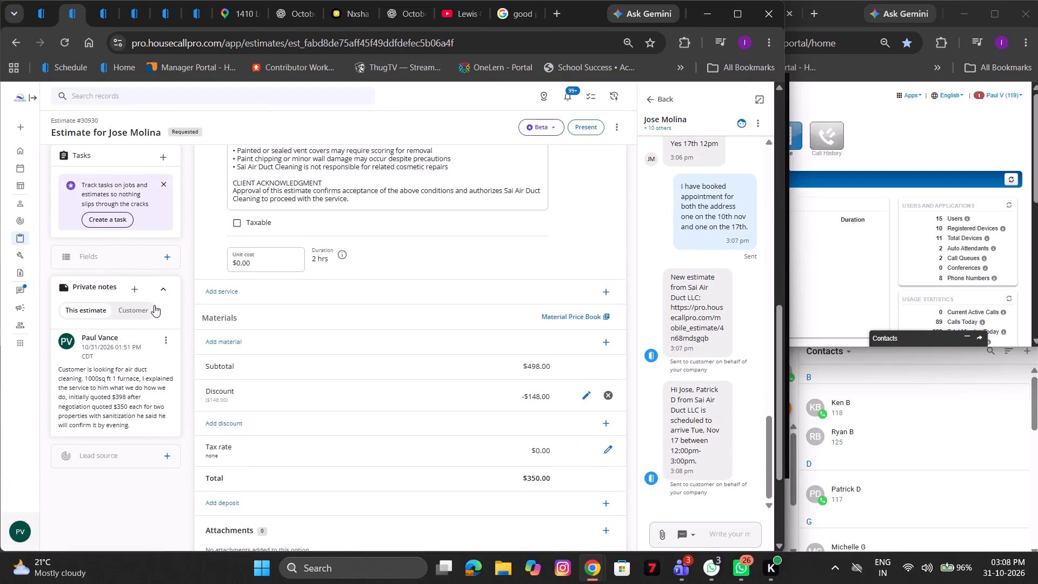
click(139, 289)
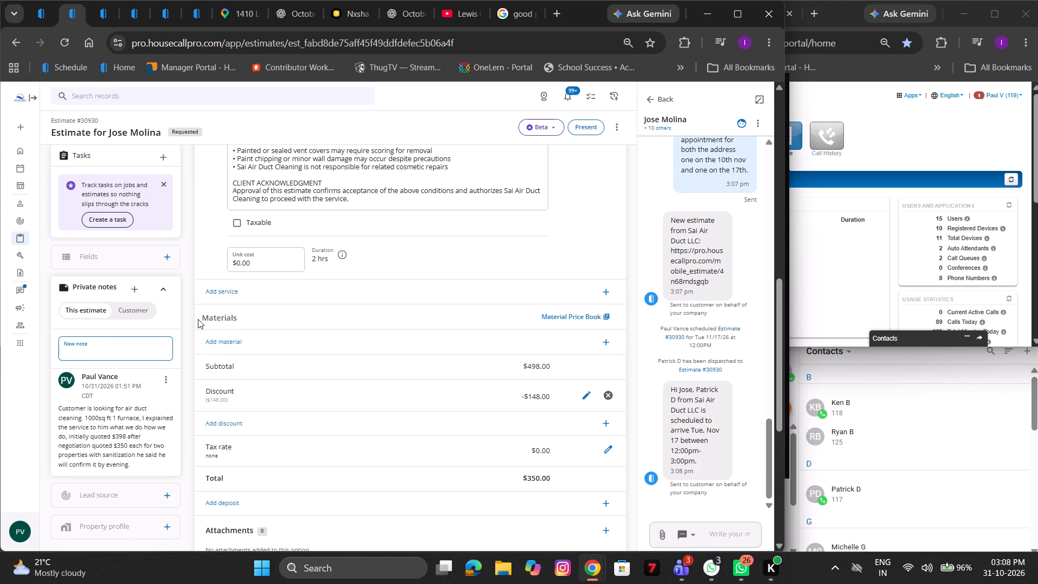
scroll(198, 319, up, 1)
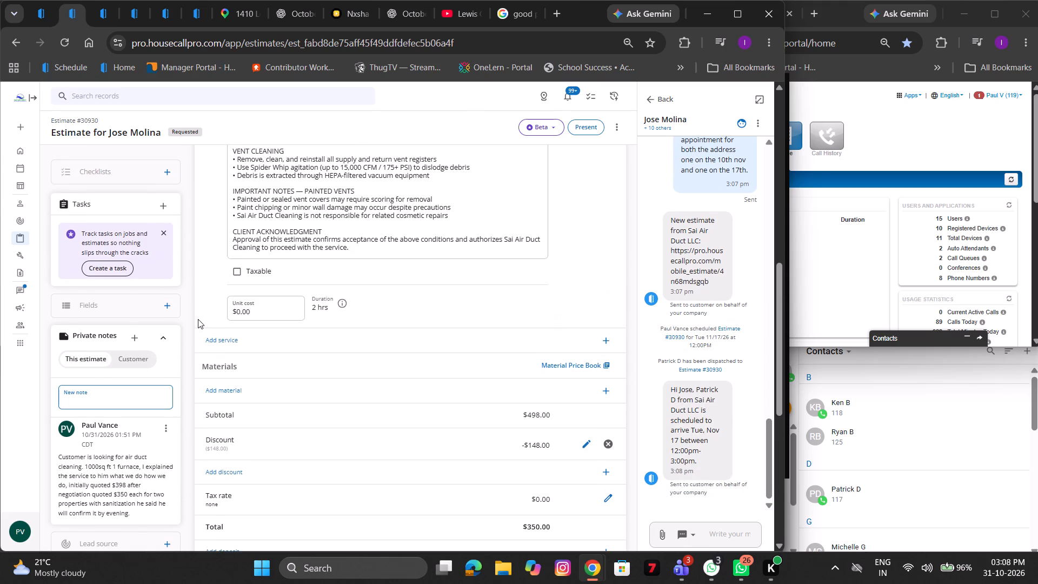
text(Customer)
key(space)
text(agreed f)
text(or it booked)
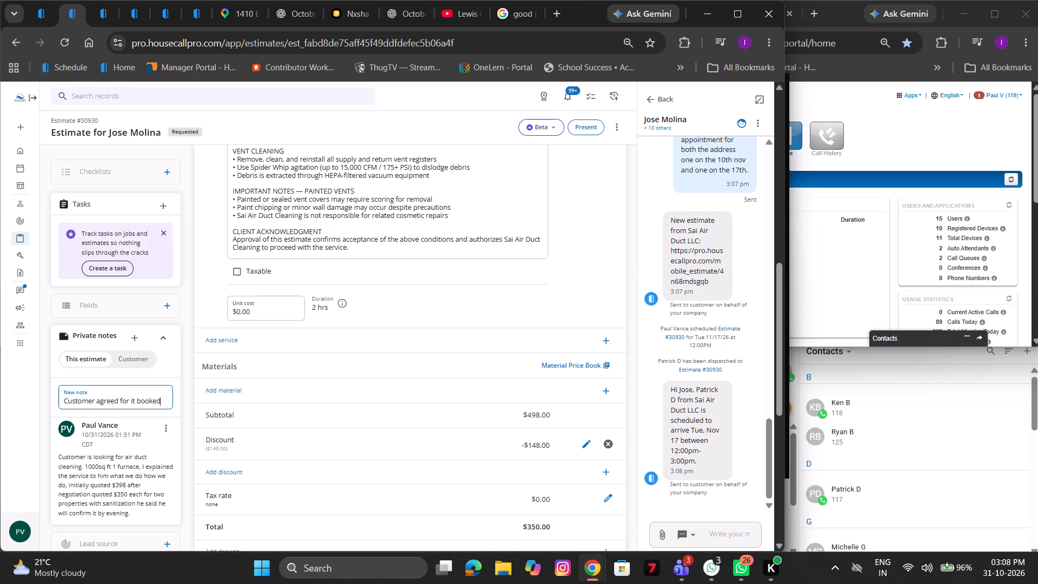
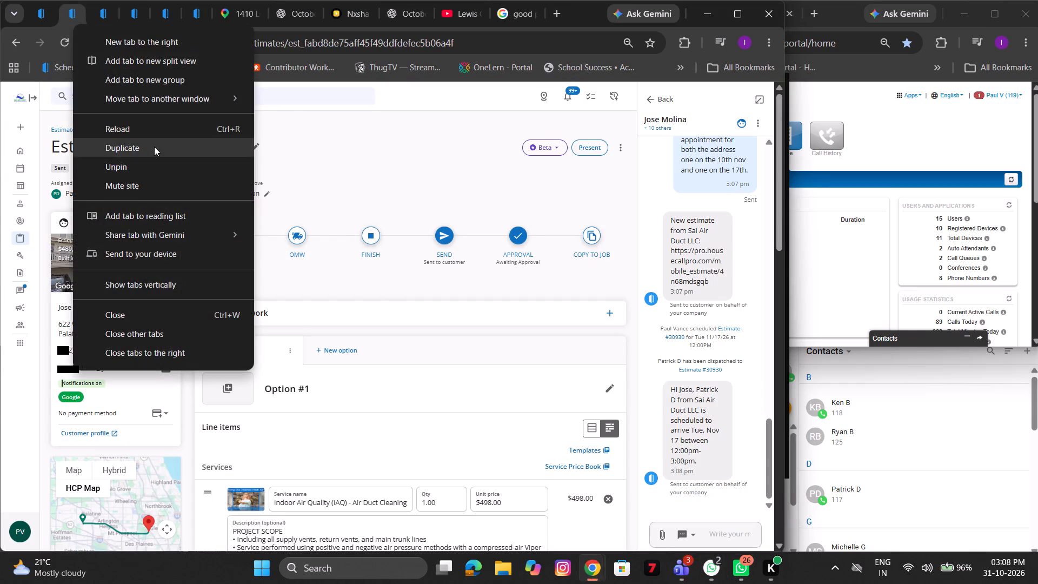
click(154, 147)
click(83, 23)
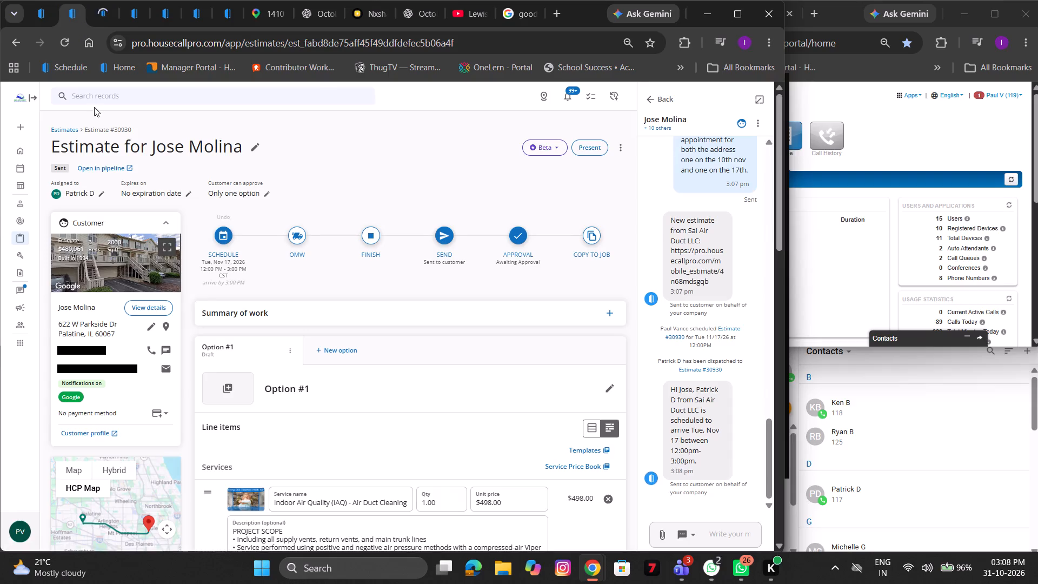
triple_click(83, 349)
key(ctrl+c)
click(98, 21)
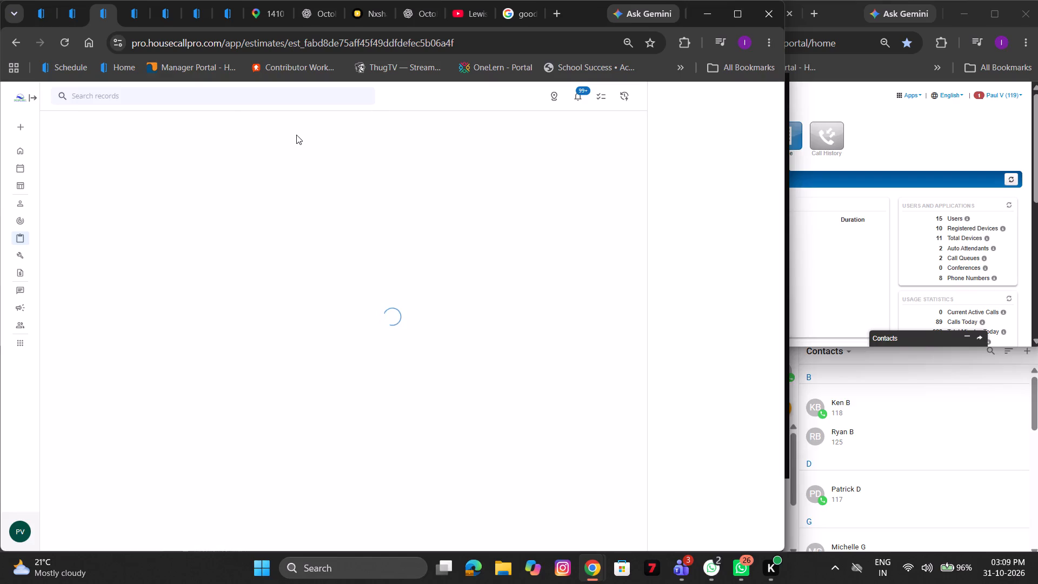
click(214, 96)
key(ctrl+v)
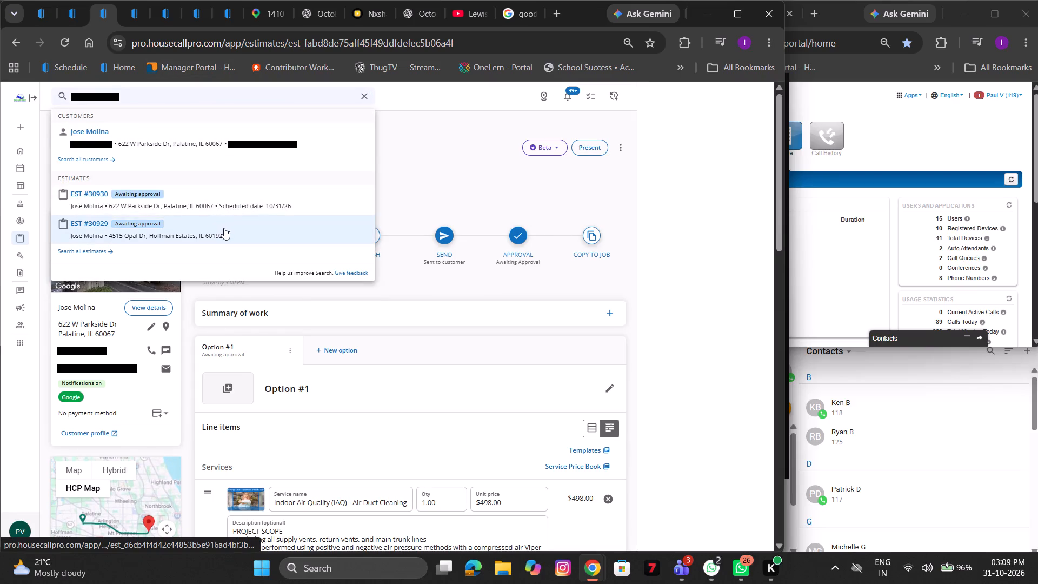
click(221, 236)
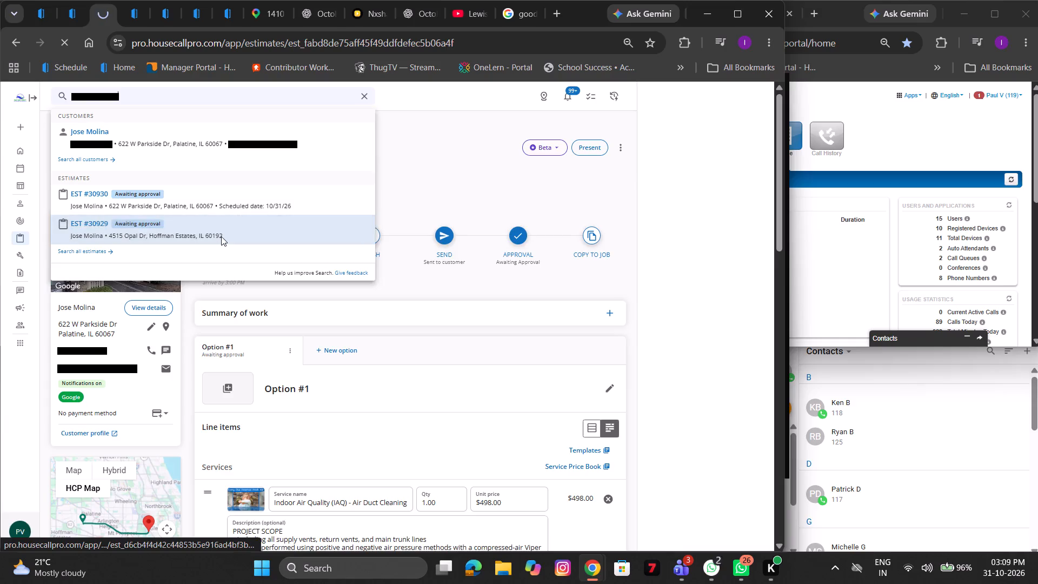
click(79, 17)
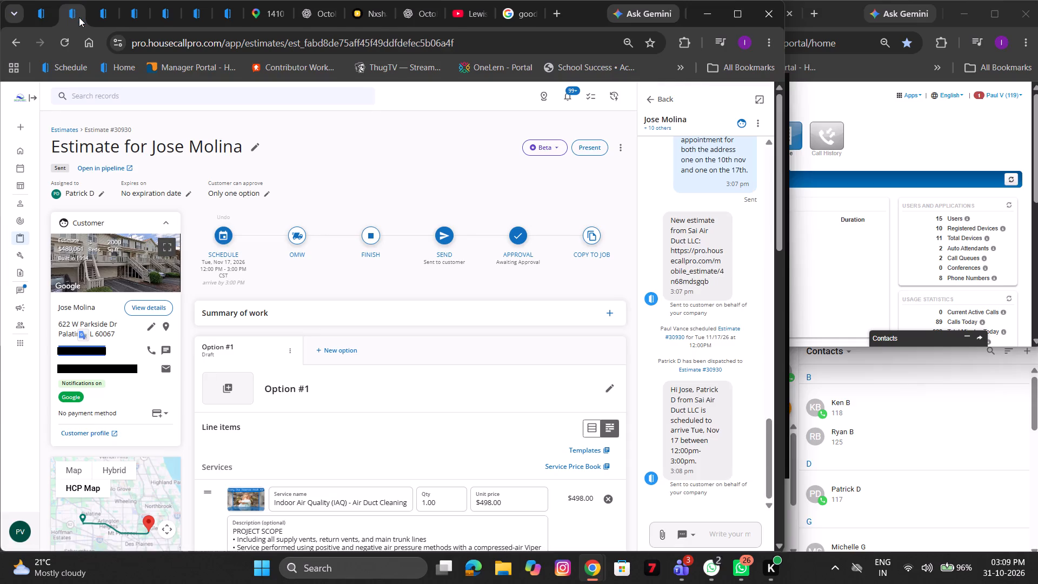
click(113, 11)
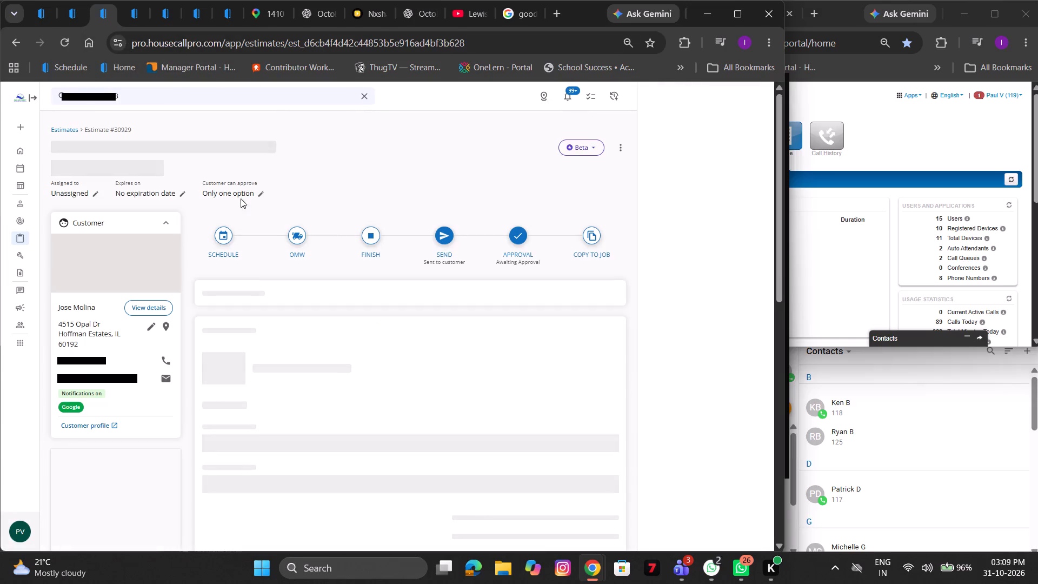
click(223, 238)
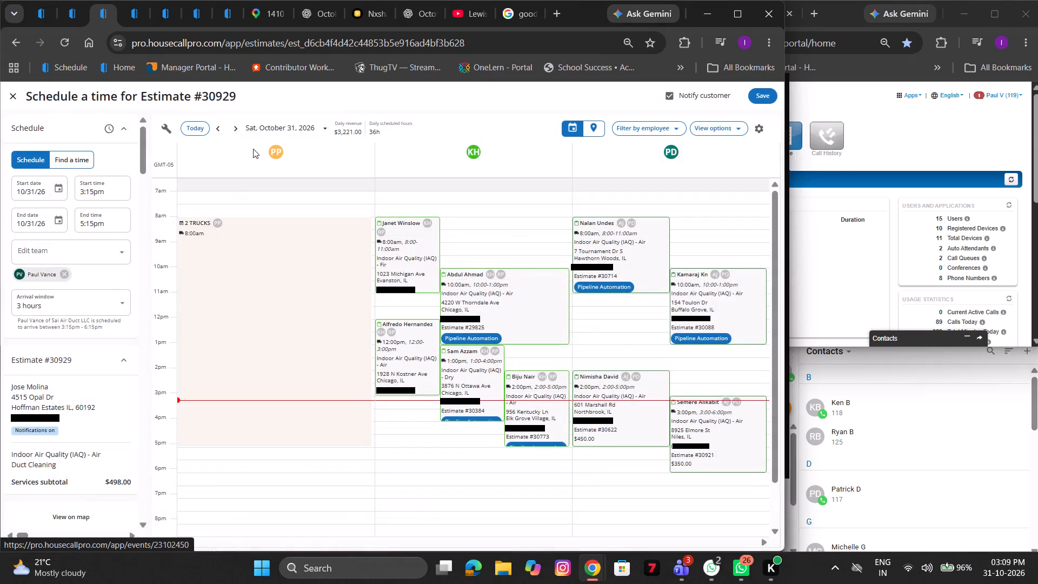
click(269, 130)
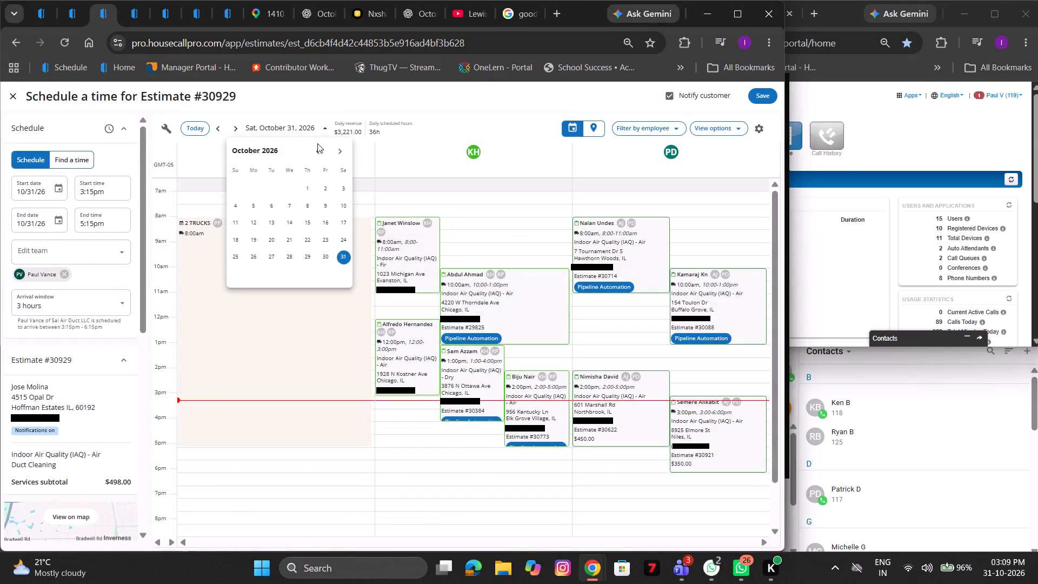
click(336, 148)
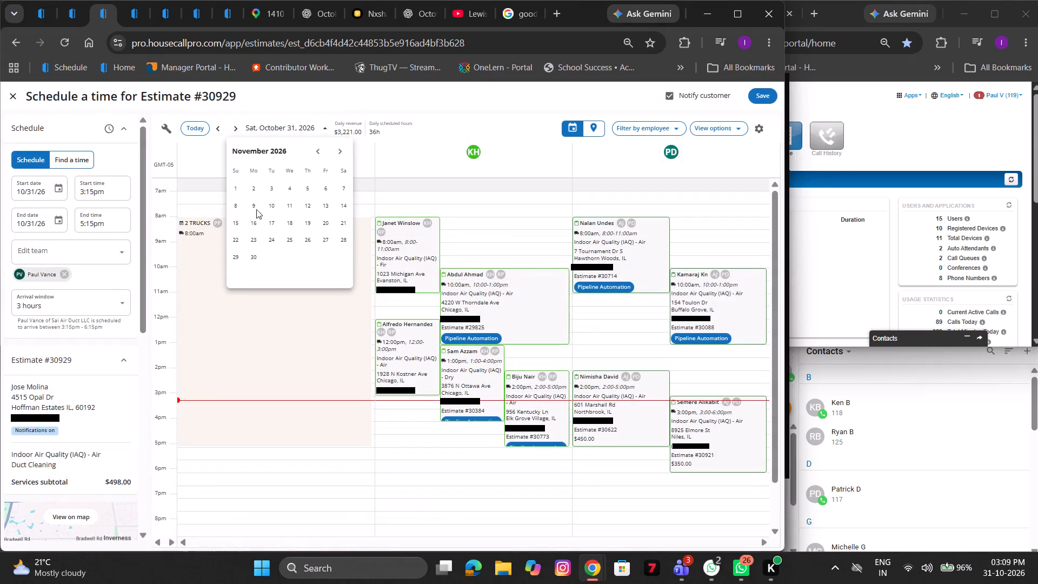
click(268, 207)
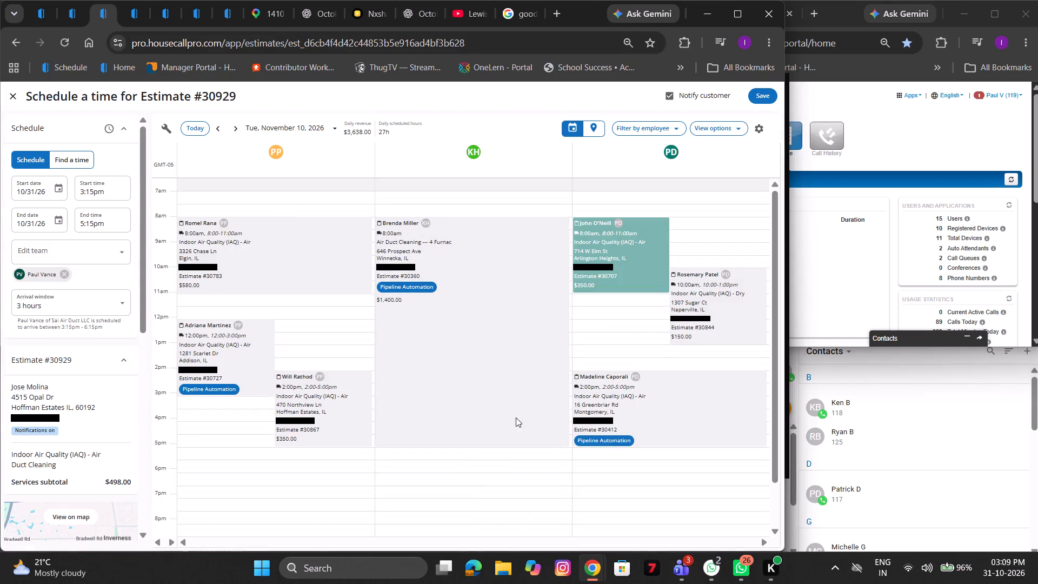
click(295, 347)
drag(285, 357, 285, 370)
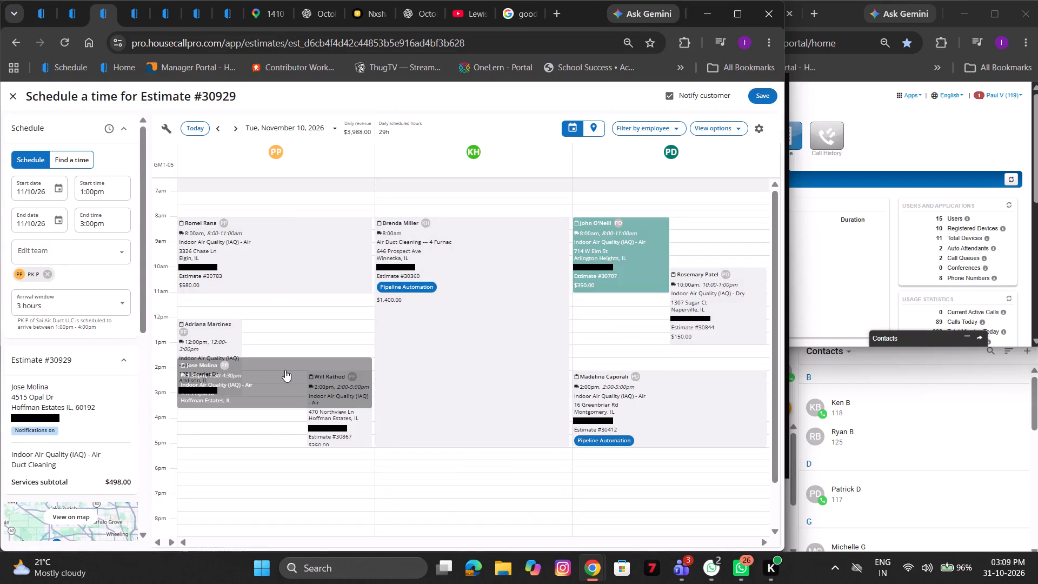
drag(285, 370, 270, 382)
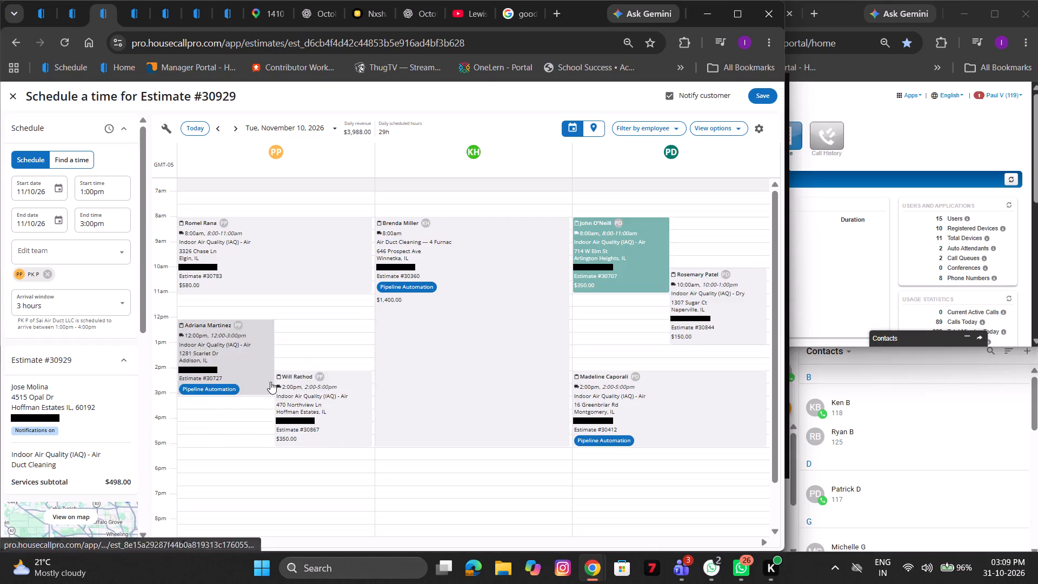
click(320, 384)
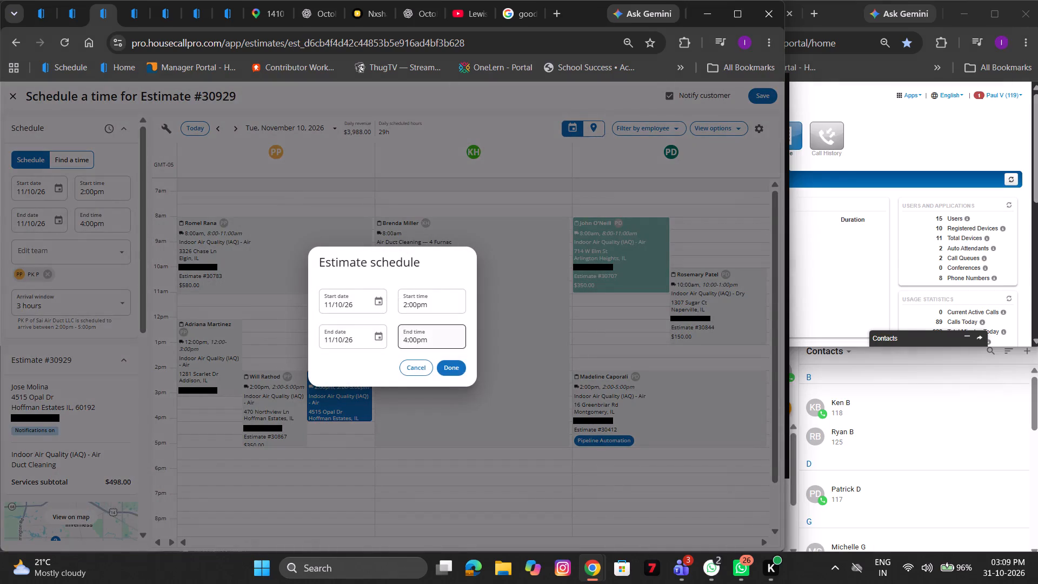
click(423, 338)
click(424, 409)
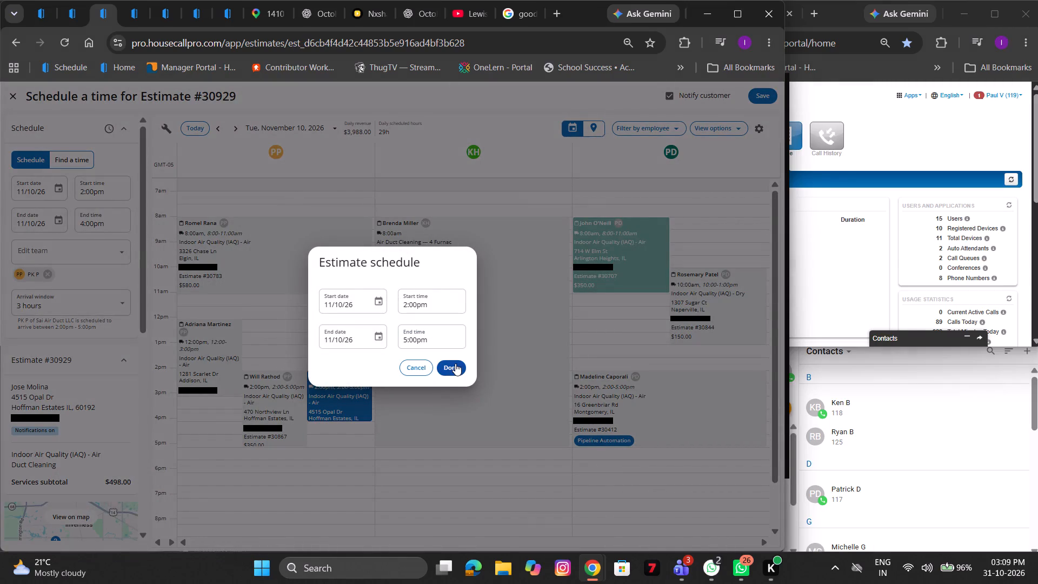
click(455, 363)
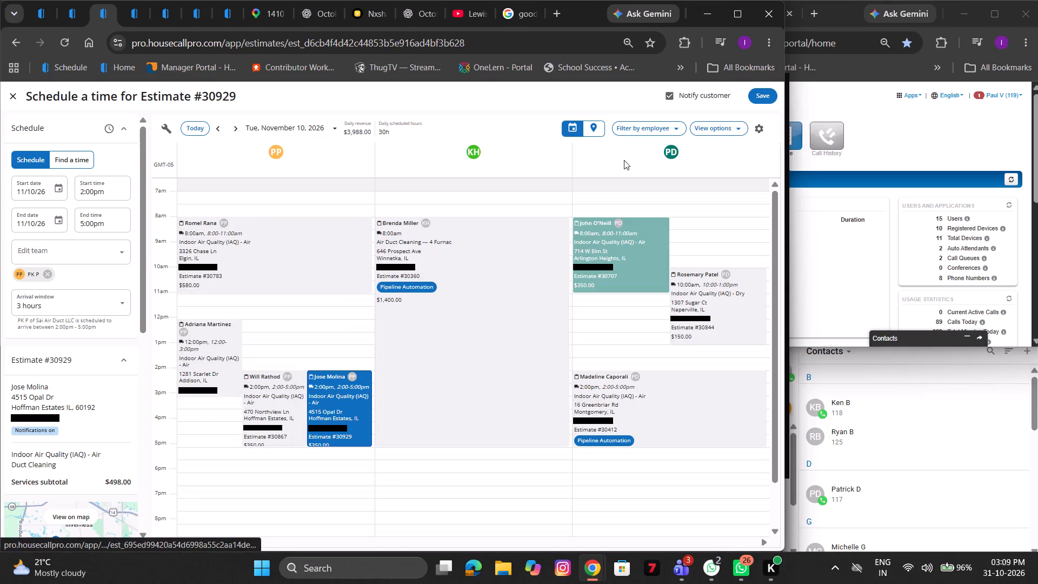
click(765, 93)
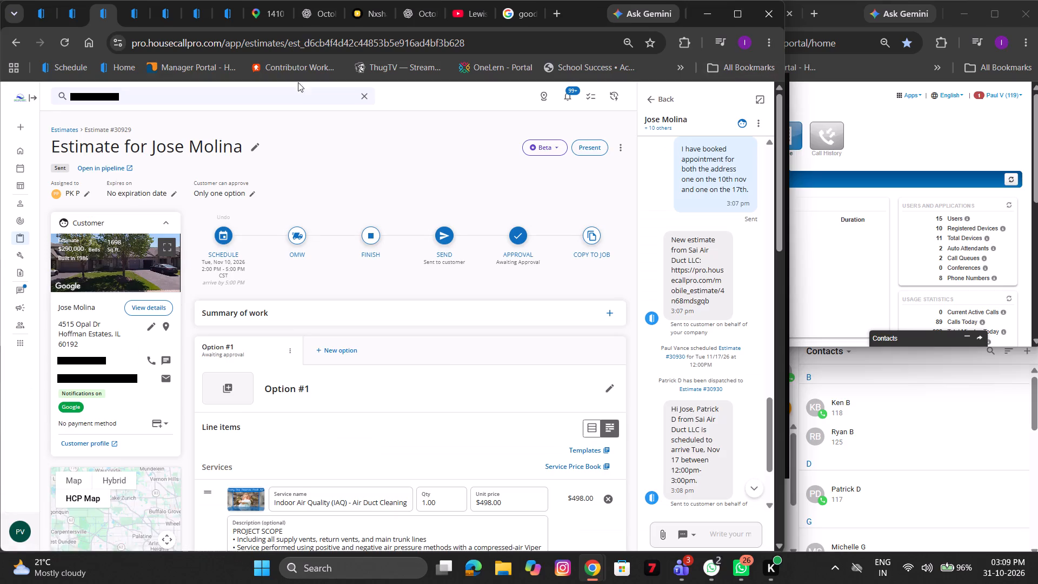
Look over the line items, pricing and private notes of estimate #30929.
scroll(522, 313, down, 6)
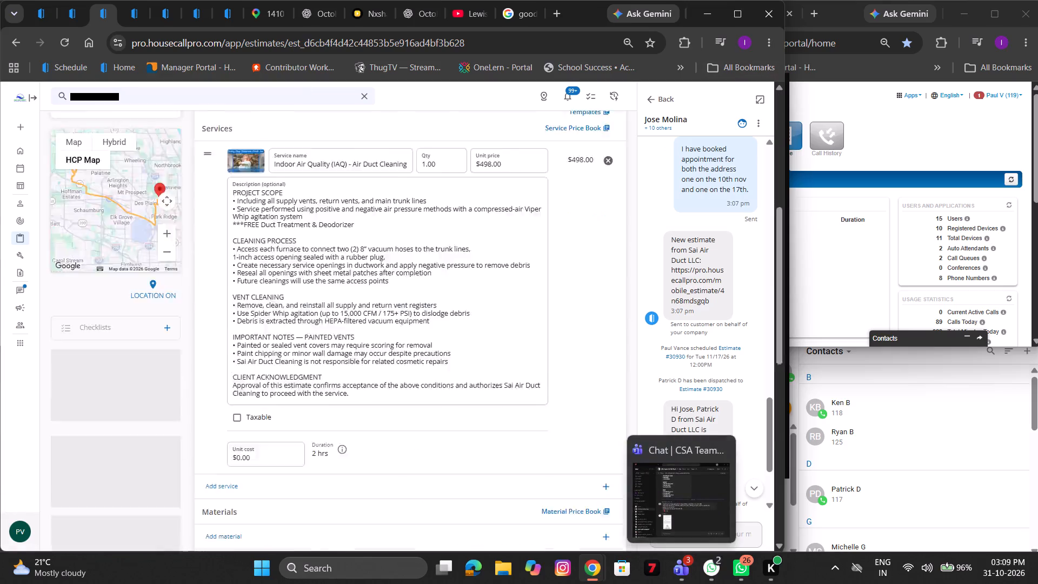
scroll(522, 313, up, 3)
scroll(522, 313, down, 2)
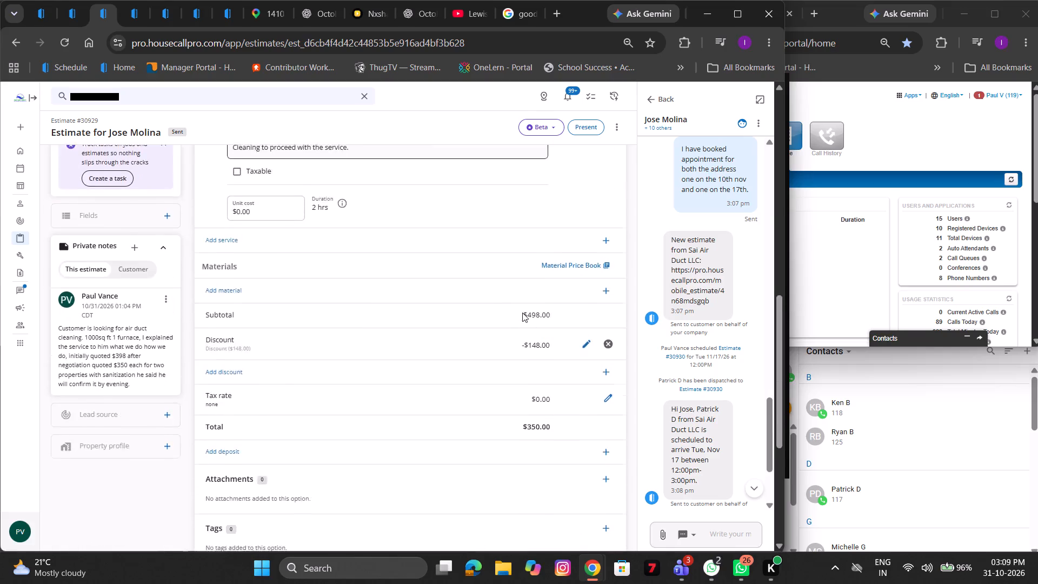
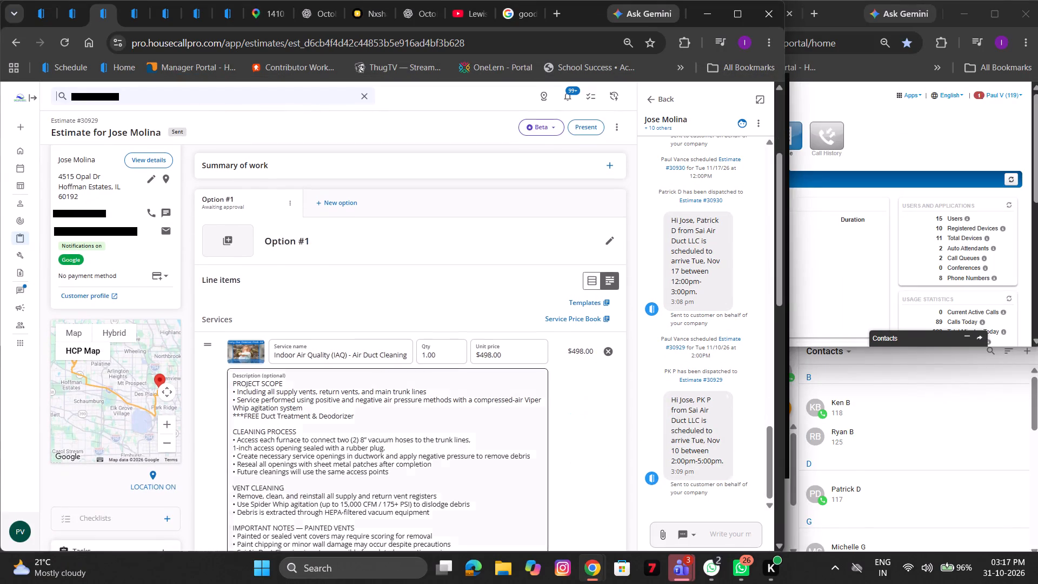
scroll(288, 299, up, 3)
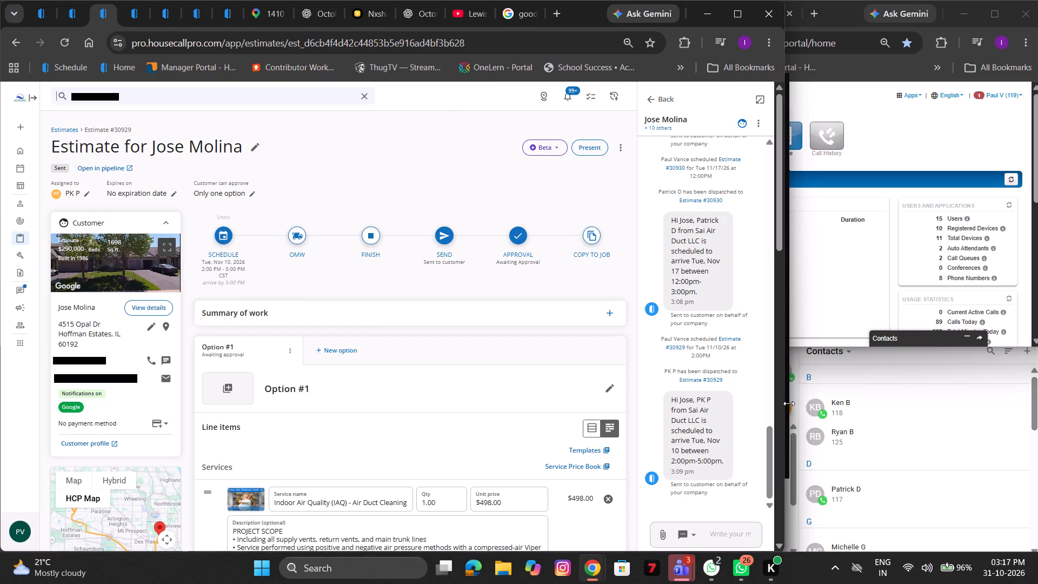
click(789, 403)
Switch to Microsoft Teams to check the SAI PPL chat.
click(680, 568)
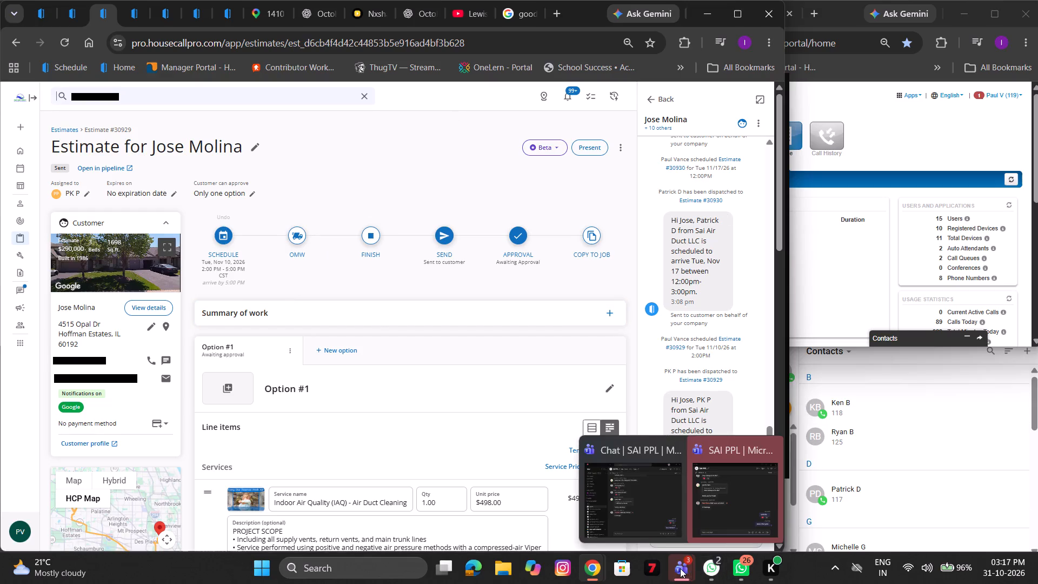
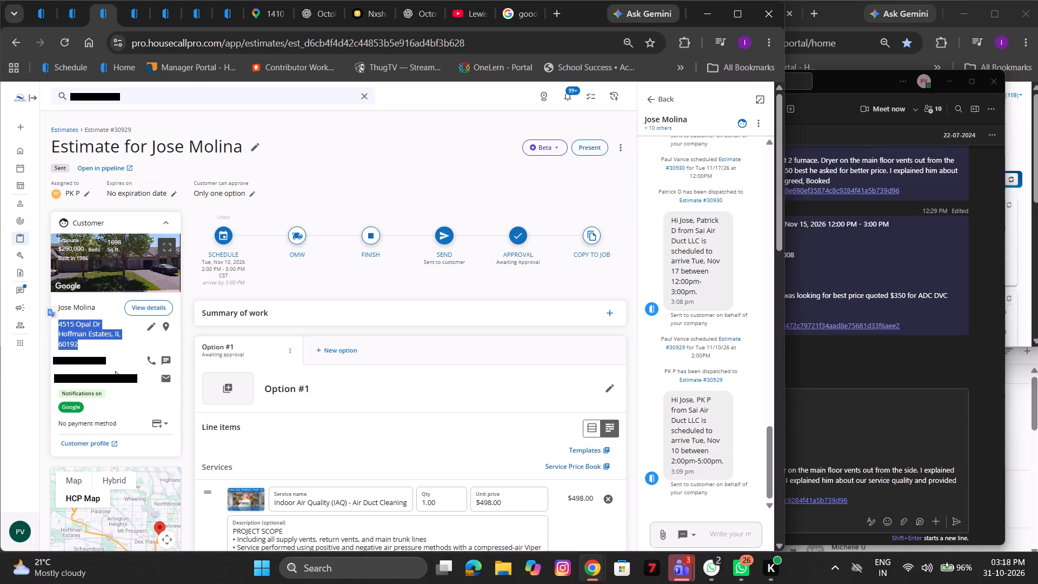
Copy the customer's phone number and then the e-mail address from the customer card of estimate #30929.
drag(114, 361, 57, 365)
key(ctrl+c)
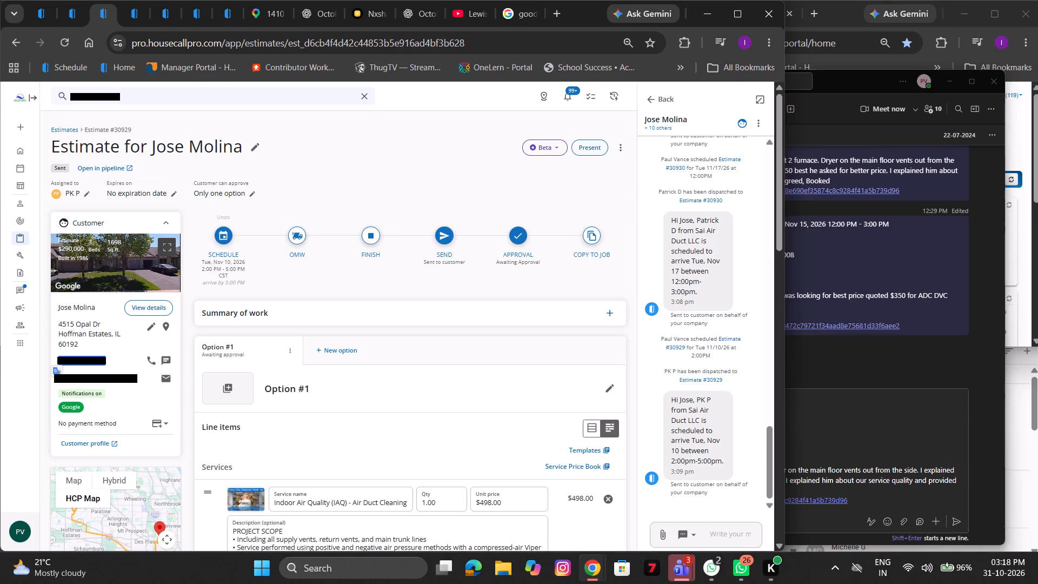
triple_click(99, 376)
key(ctrl+c)
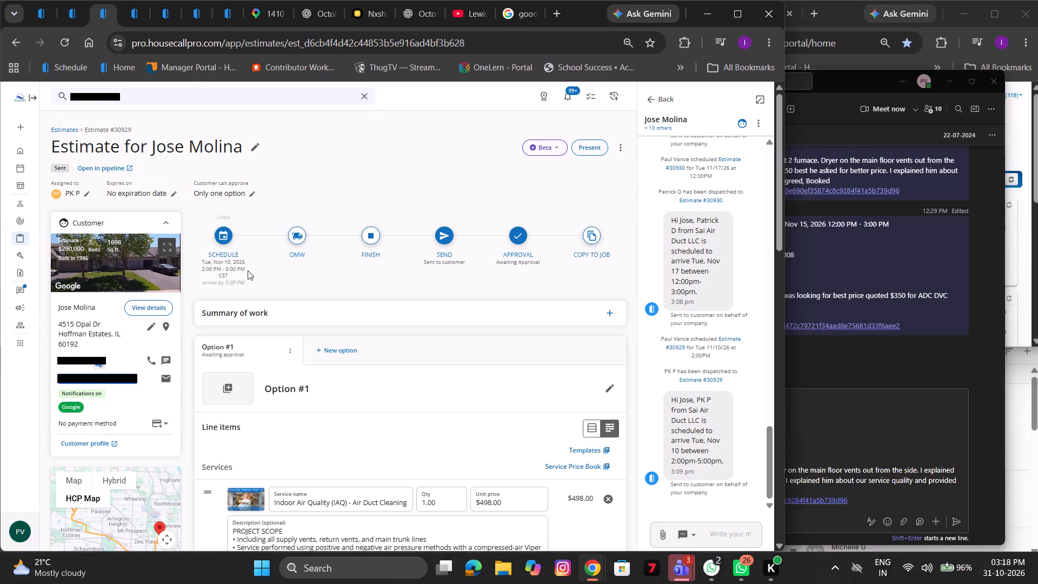
Copy the scheduled appointment date and time, Tue, Nov 10, 2026, 2:00 PM - 5:00 PM, from the estimate.
drag(248, 270, 213, 261)
key(ctrl+c)
Copy the full text of the estimate's private note about the air duct cleaning request and the $350 quote per property.
scroll(213, 261, down, 2)
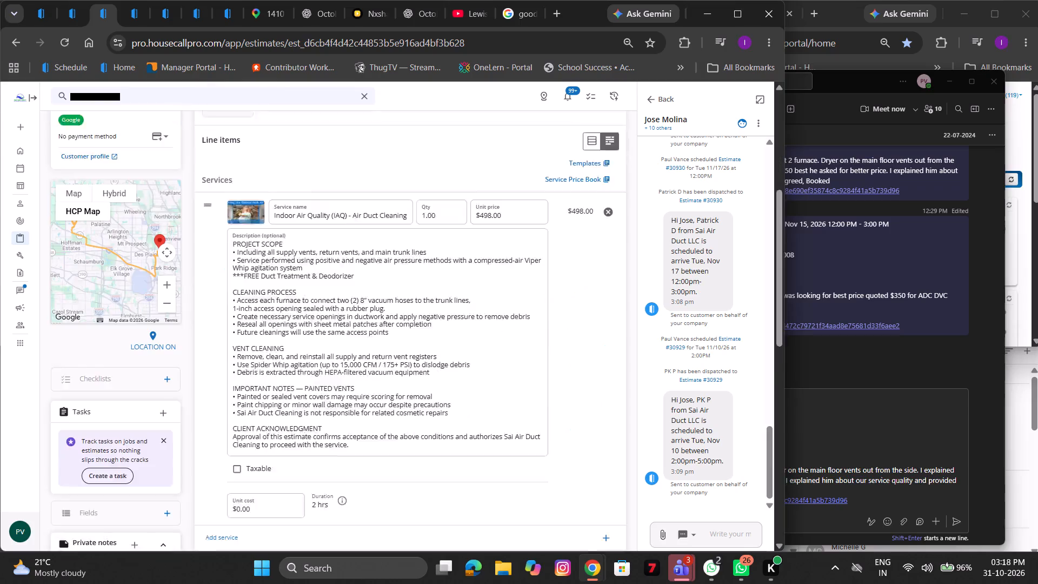
scroll(213, 261, down, 5)
click(116, 238)
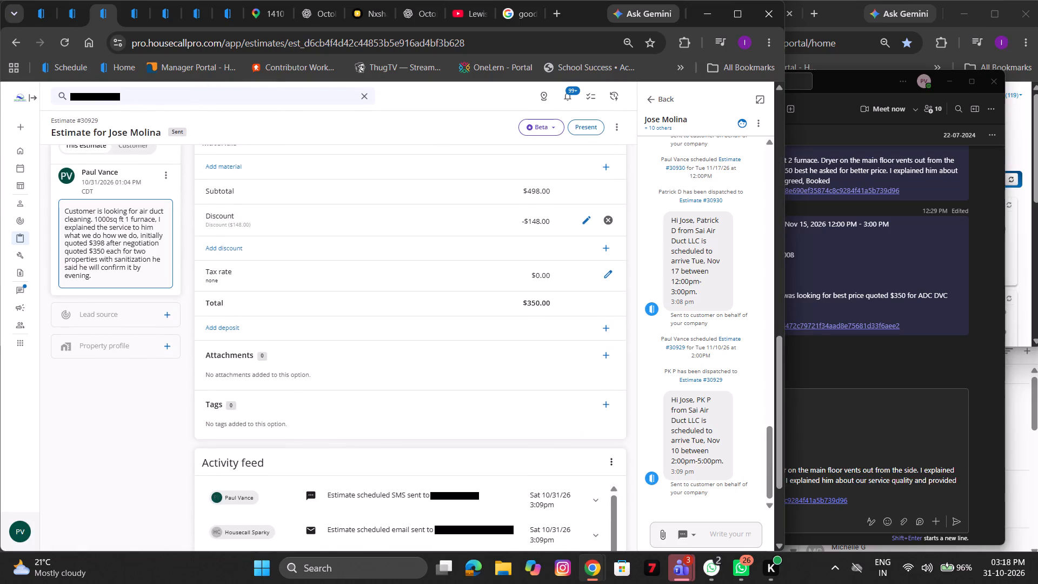
drag(134, 280, 61, 210)
key(ctrl+c)
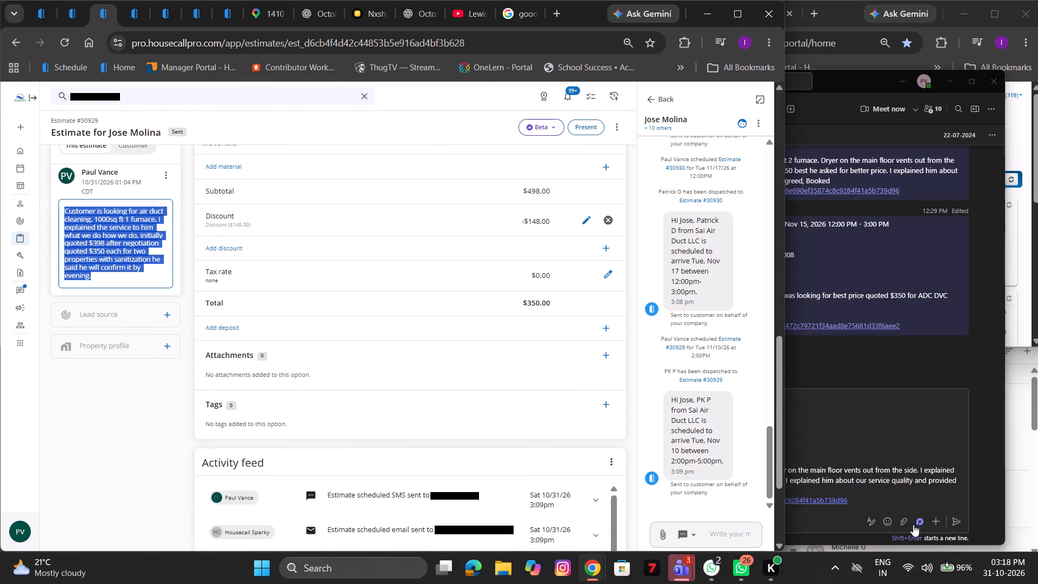
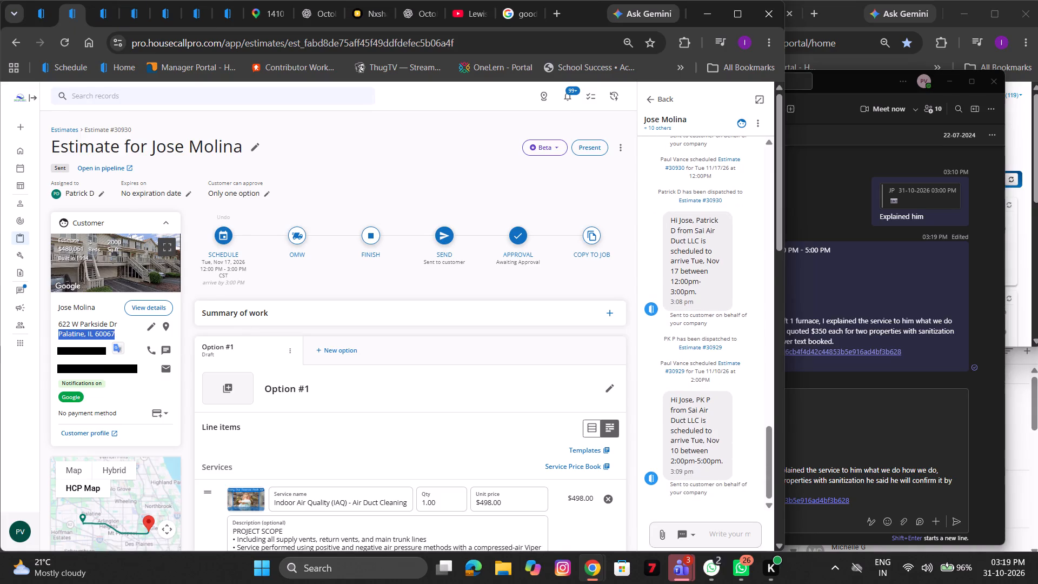
drag(56, 331, 84, 323)
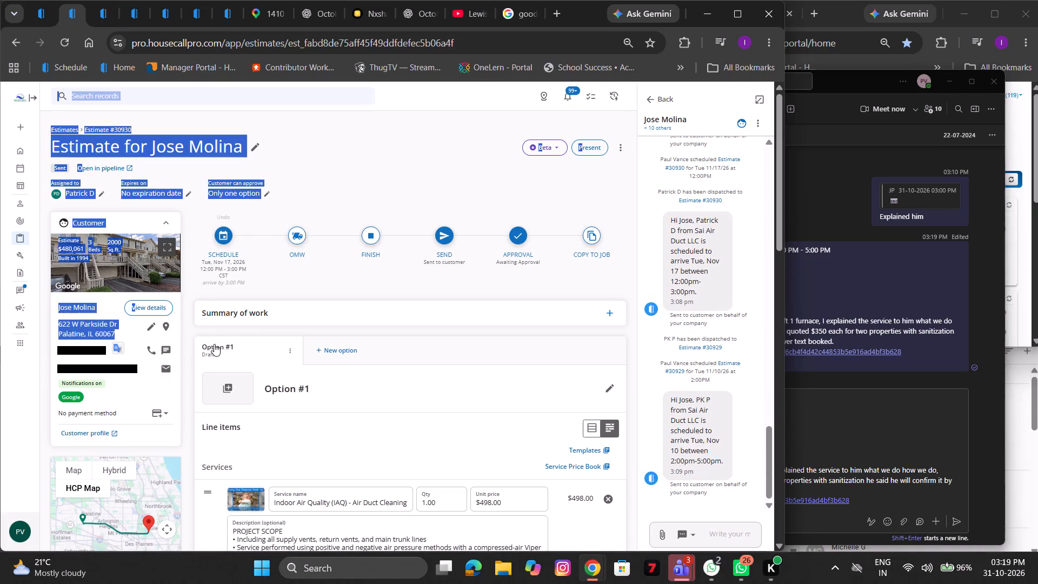
click(127, 339)
drag(127, 339, 79, 333)
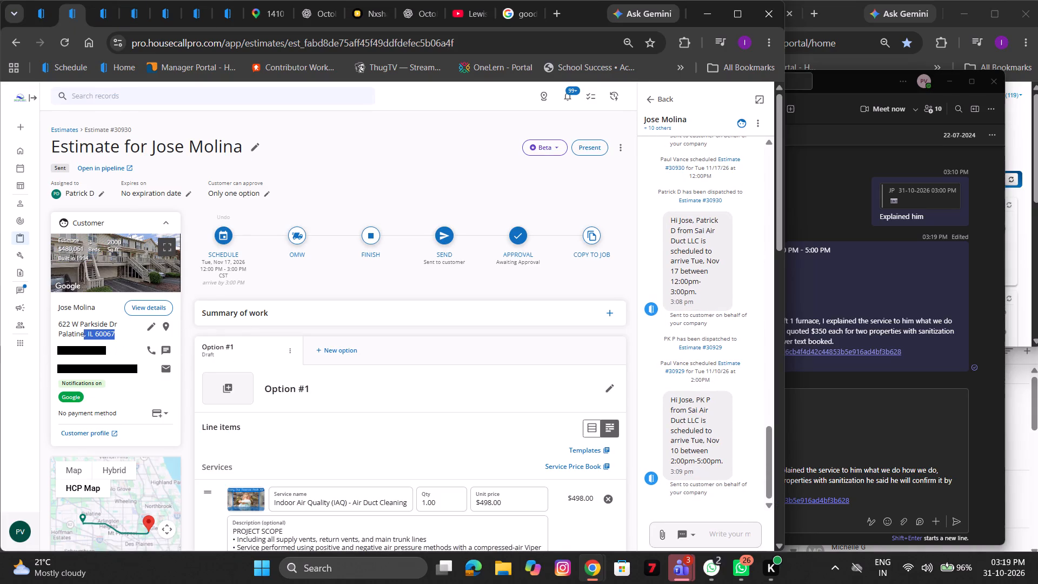
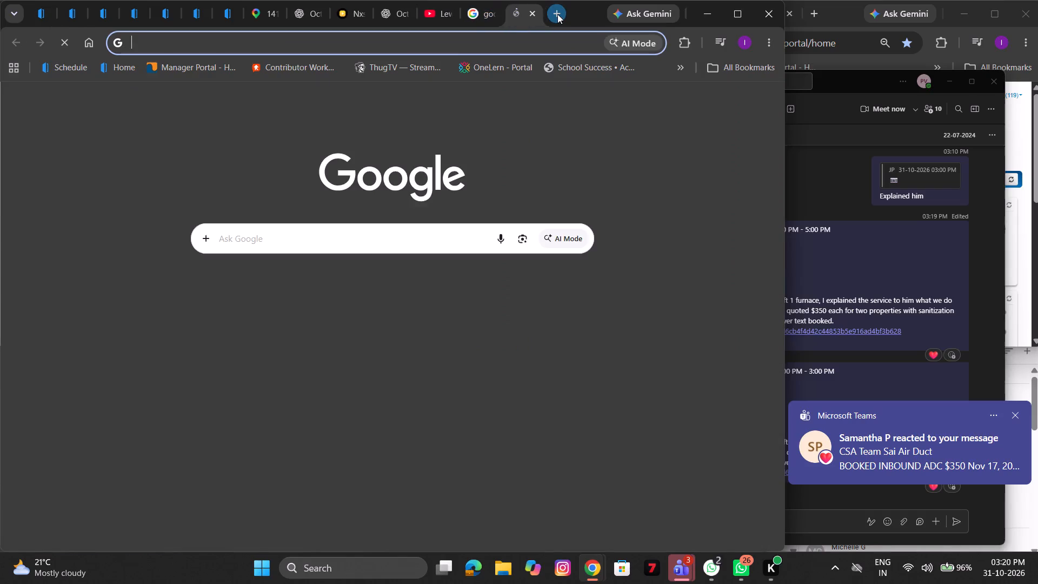
Search Google for the customer's address from estimate #30930 and look over the map and property listings.
key(Return)
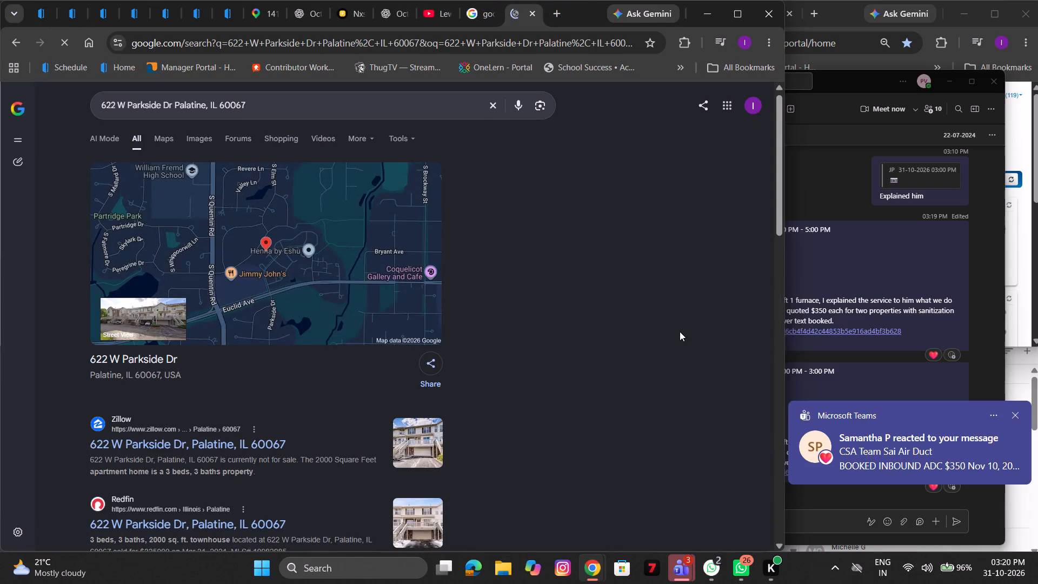
scroll(680, 331, down, 1)
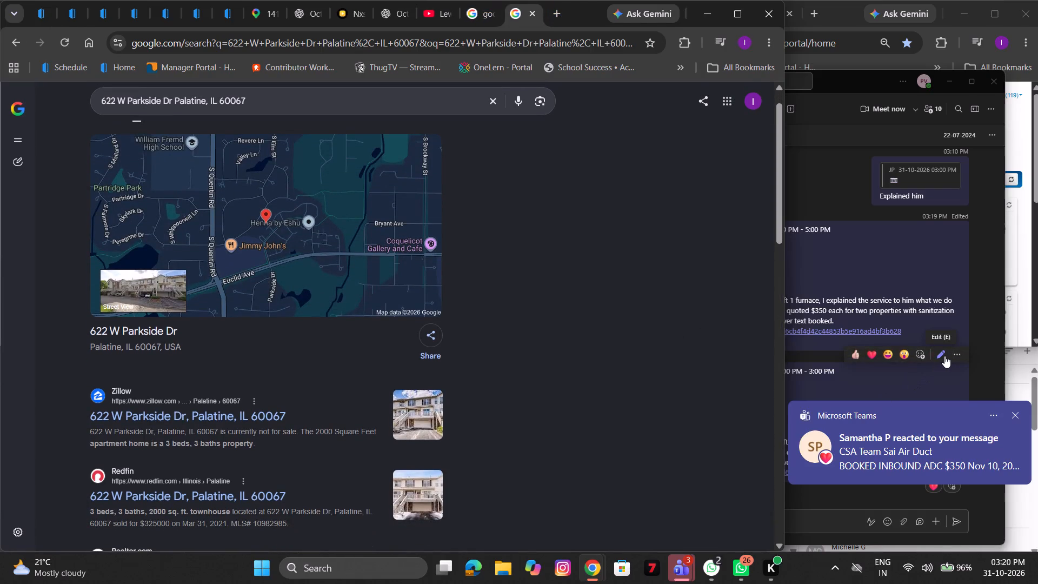
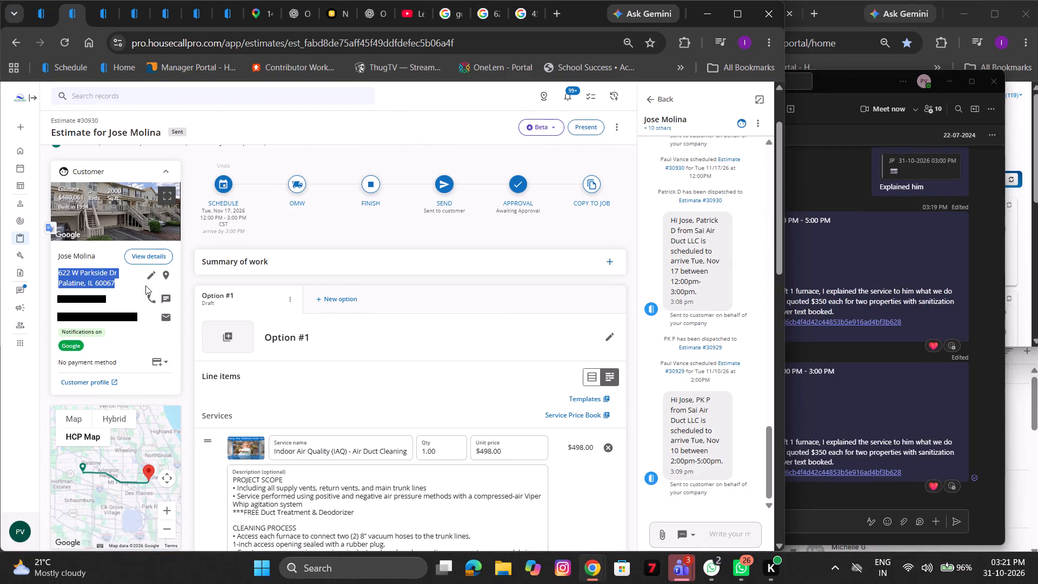
Add the address note "2000sq ft 1 furnace" to estimate #30930's address and update it.
click(148, 275)
click(262, 315)
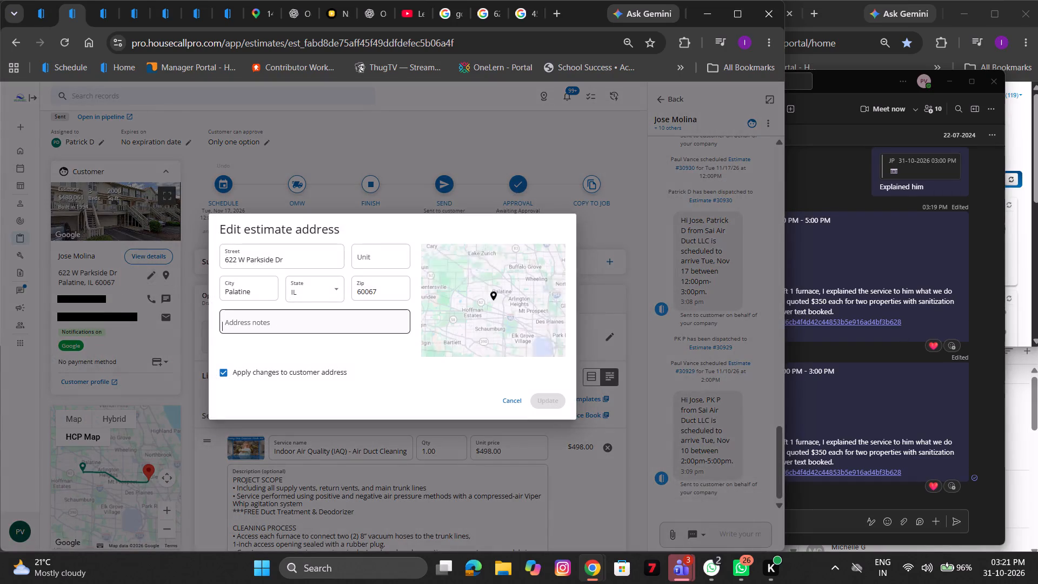
text(2000sq ft 1)
key(BackSpace)
text(1 furnace)
click(556, 400)
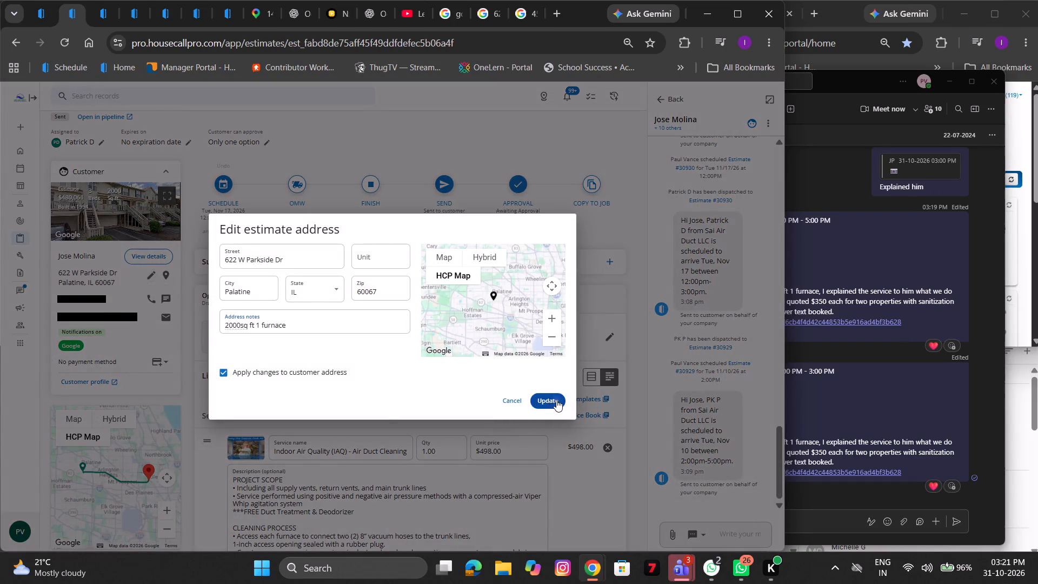
scroll(171, 430, down, 5)
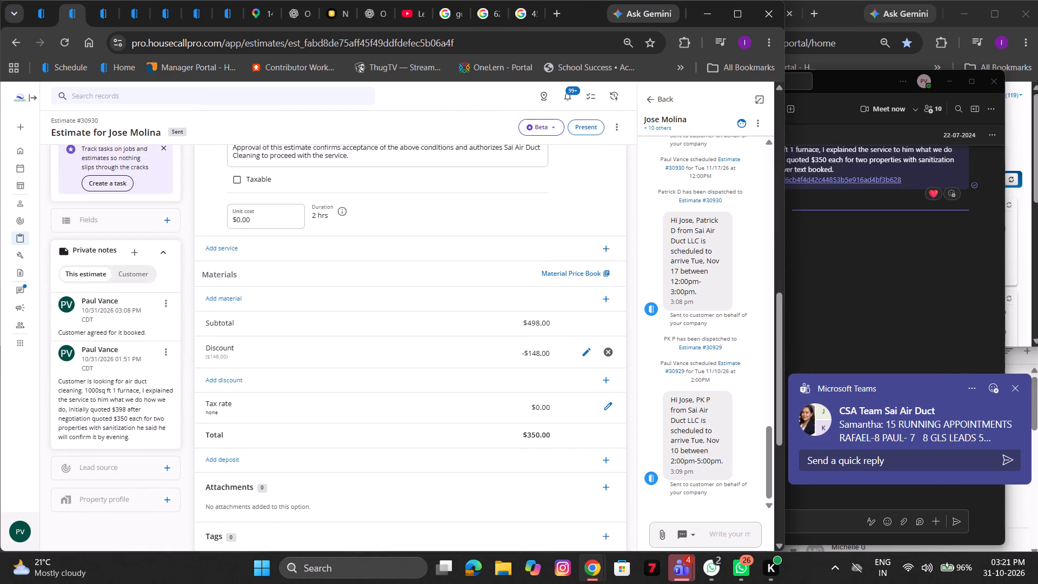
click(90, 390)
key(BackSpace)
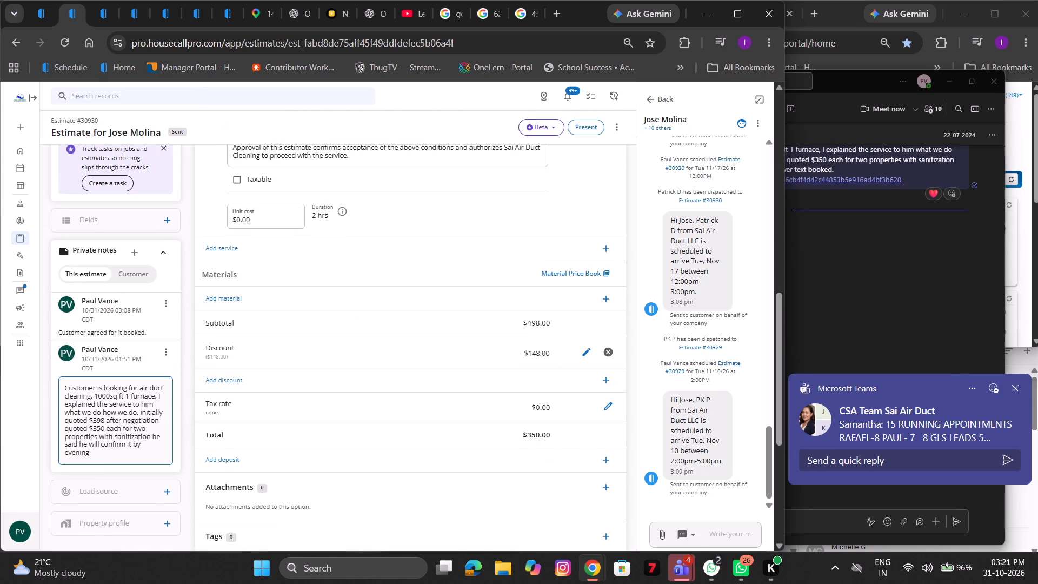
key(2)
click(38, 435)
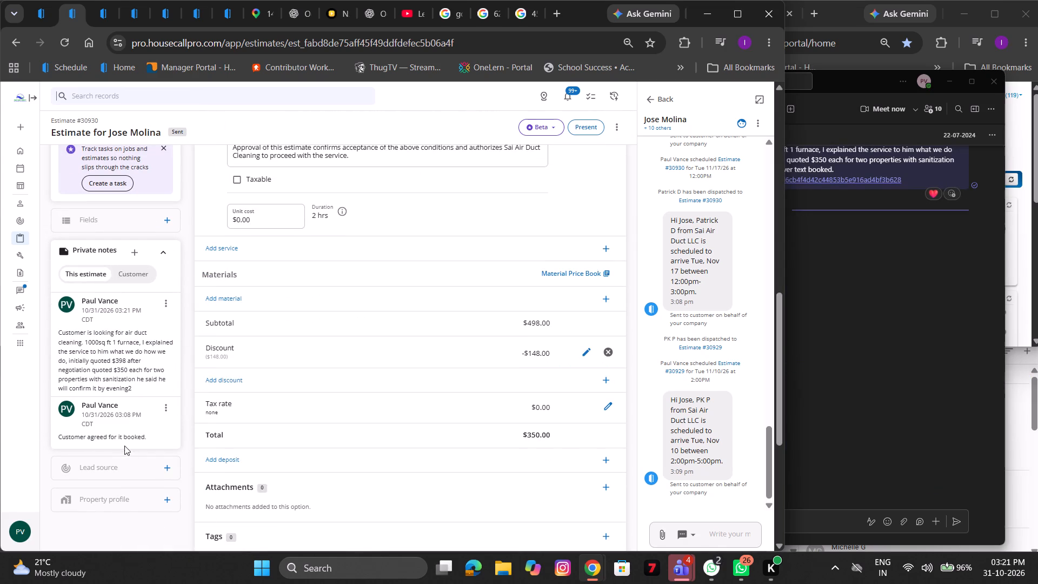
Add a trailing space to the private note "Customer agreed for it booked." and save it again.
click(132, 436)
key(space)
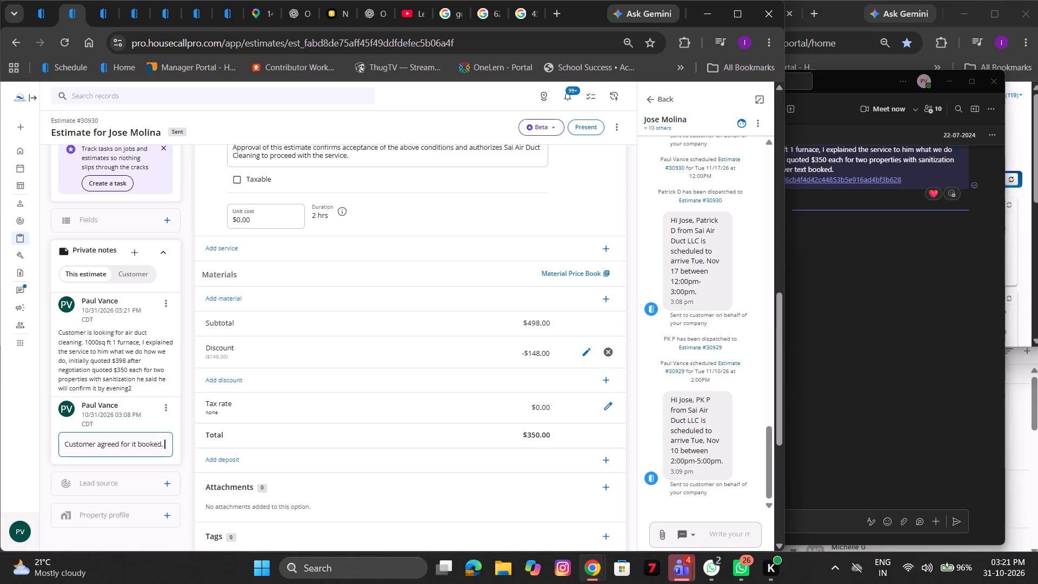
click(17, 417)
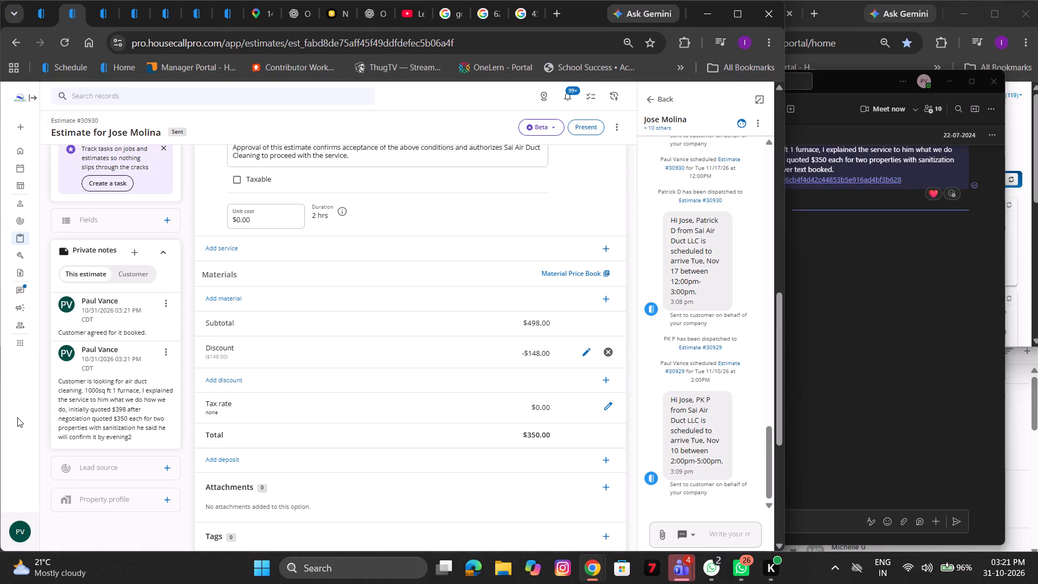
In estimate #30929, change the square footage in the air duct cleaning private note to 1500sq ft.
click(99, 16)
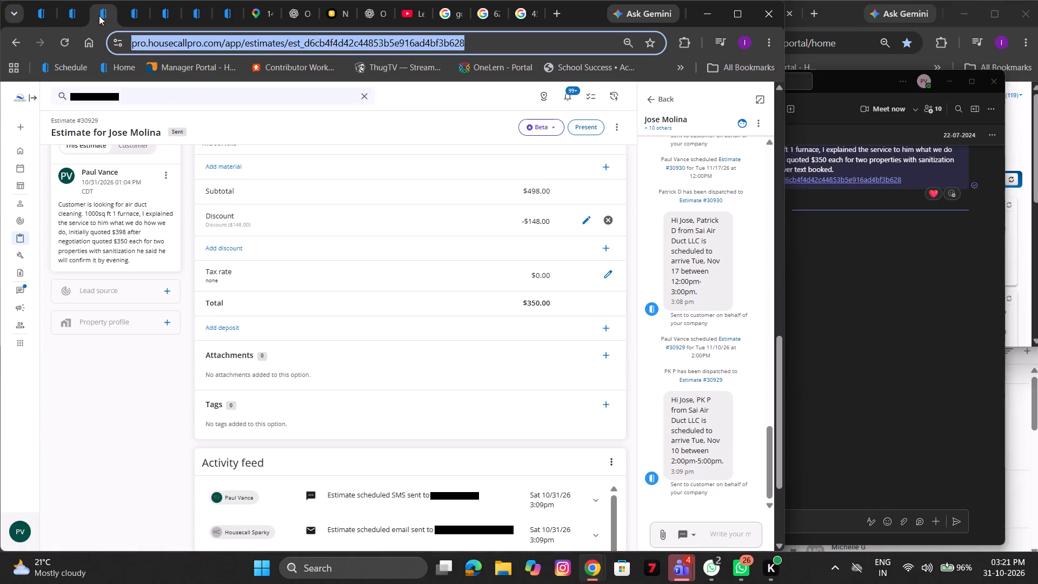
click(93, 214)
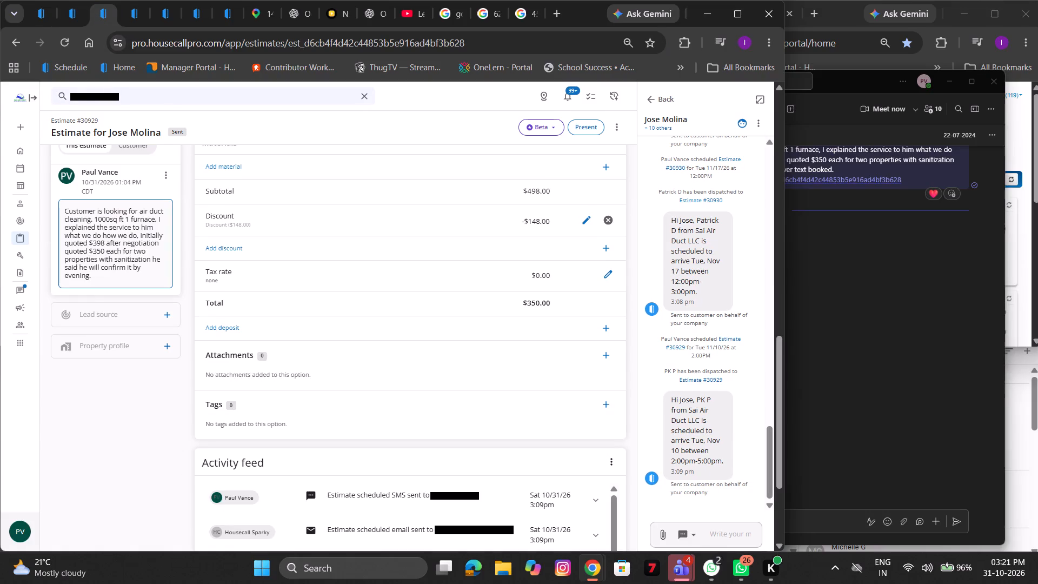
click(103, 220)
key(BackSpace)
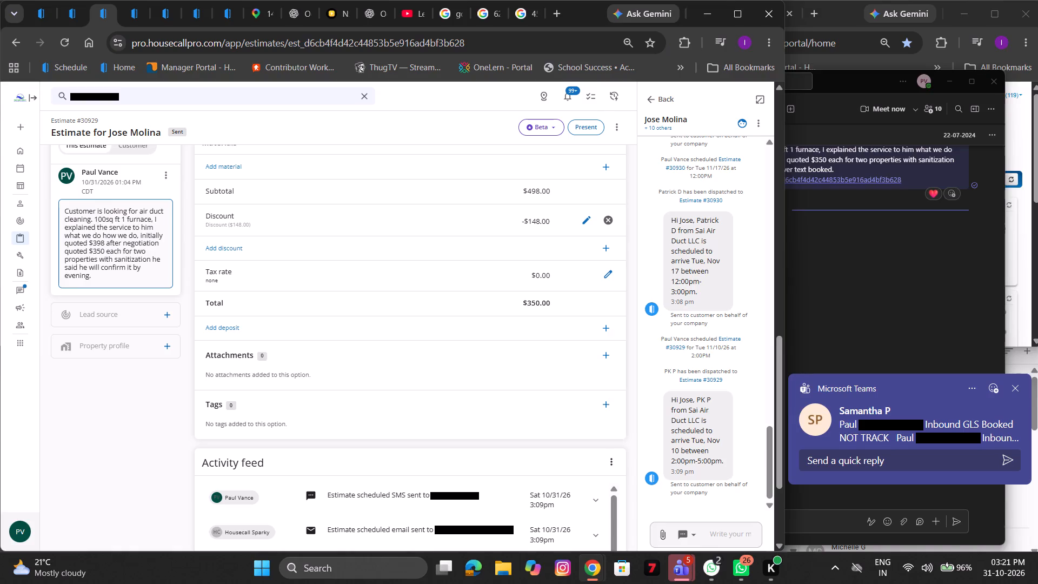
key(5)
Add a new private note reading "He agreed for it booked" to estimate #30929.
scroll(156, 167, up, 1)
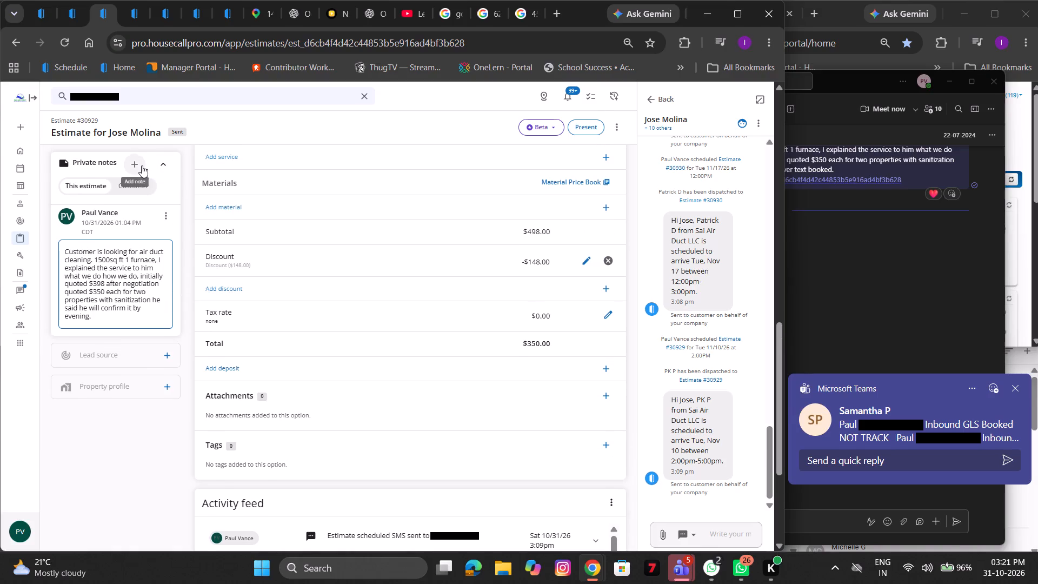
click(142, 165)
text(He ag)
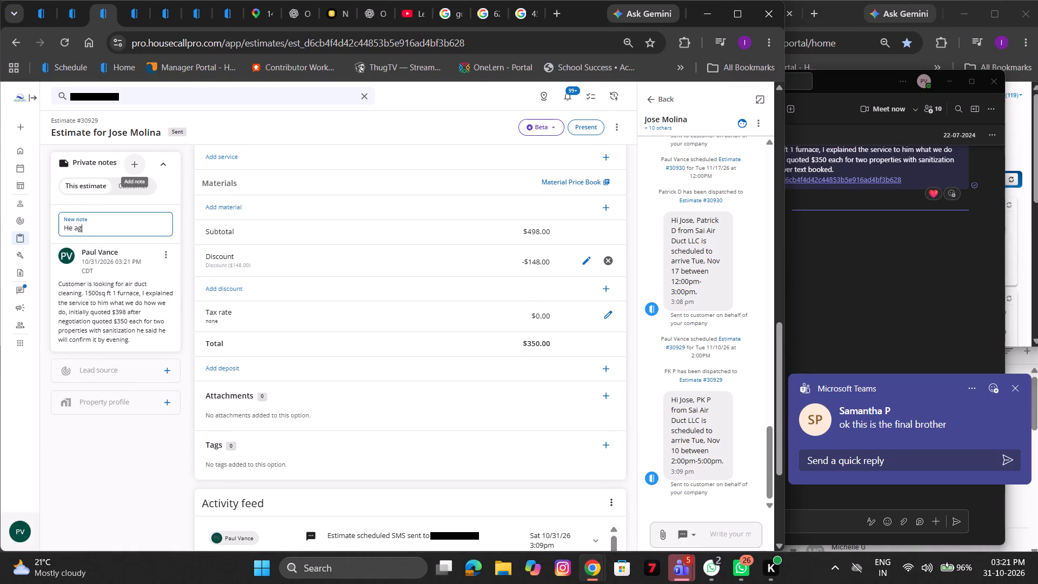
text(teed)
key(BackSpace)
key(BackSpace)
key(BackSpace)
key(BackSpace)
text(red)
key(BackSpace)
text(ed for it booked)
click(16, 405)
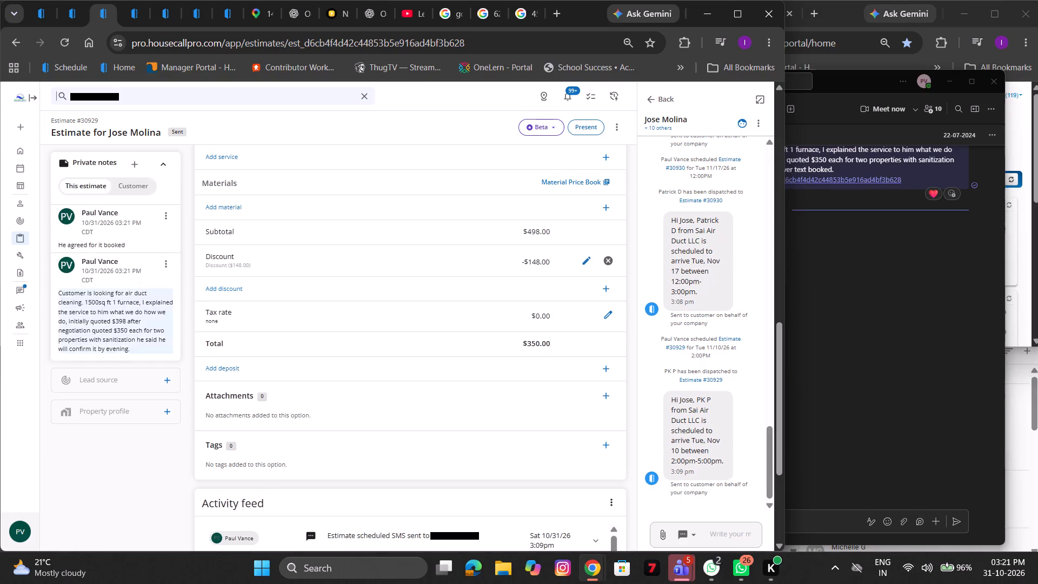
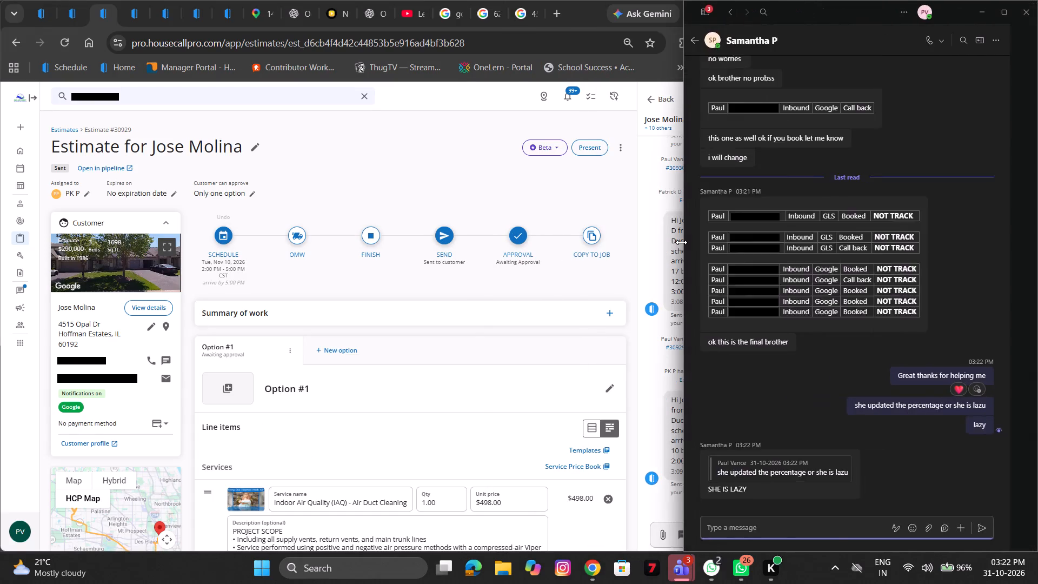
Widen the Teams window to make room for the chat list beside the conversation with Samantha.
drag(681, 242, 612, 242)
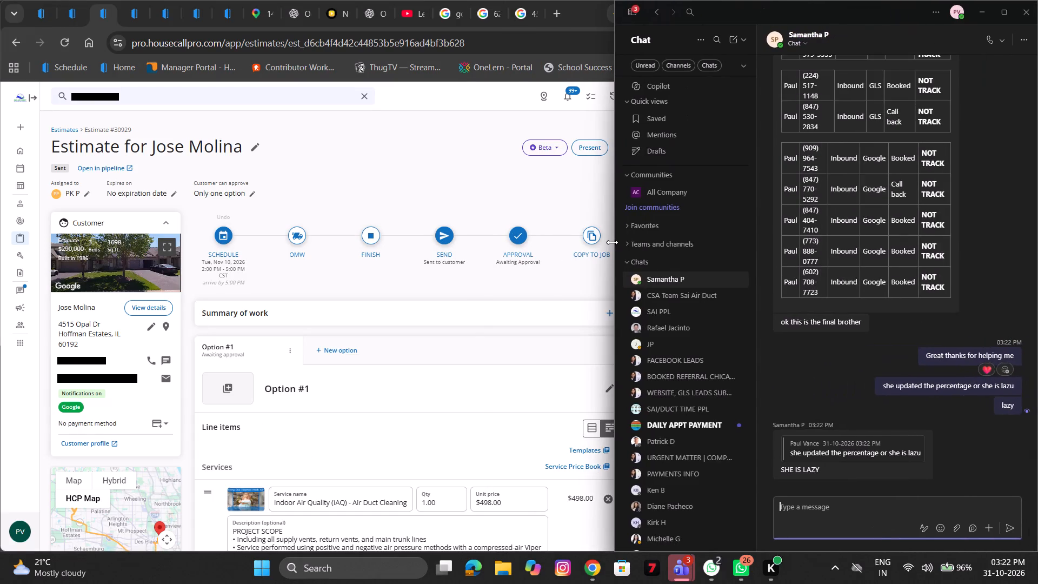